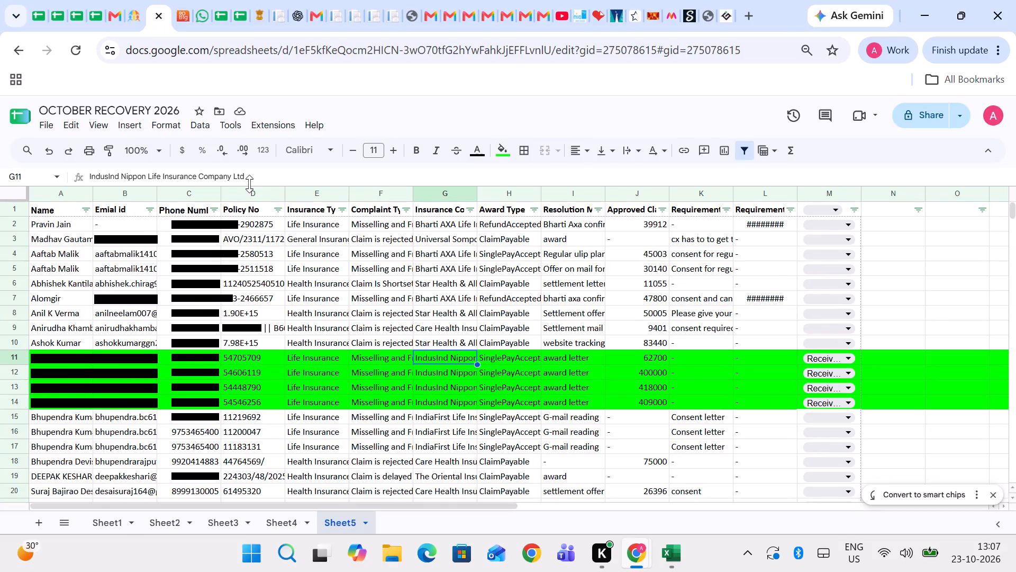
Copy the phone number from row 2 of Sheet5 and call it from the Smartflo dialer.
key("Right")
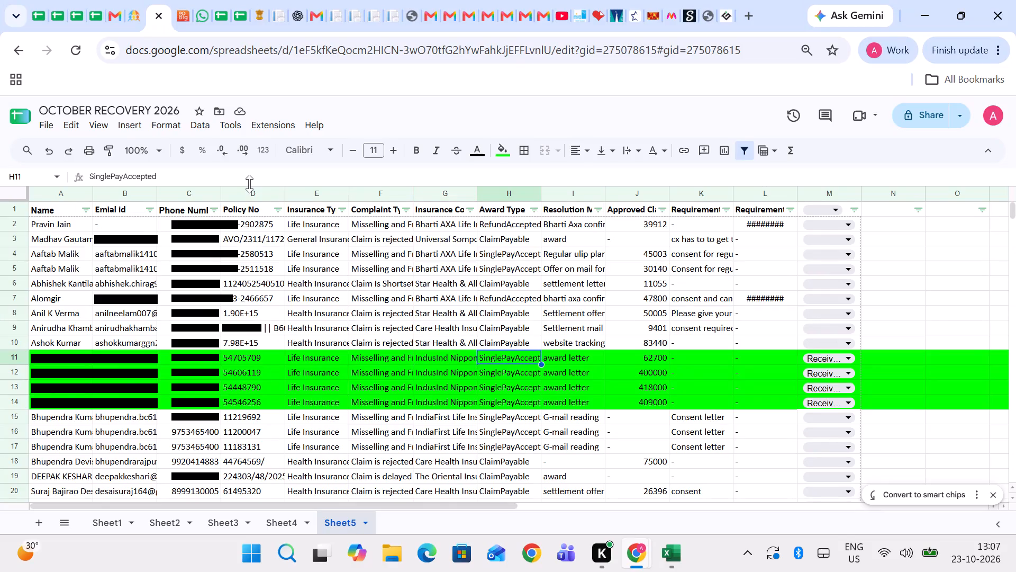
key("Right")
key("Up")
key("Up")
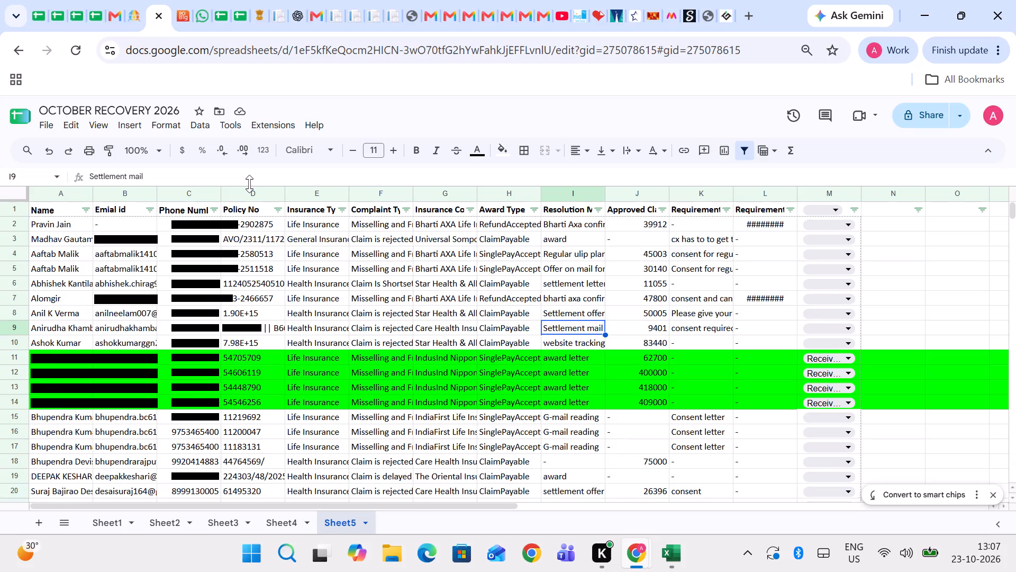
key("Up")
key("Up")
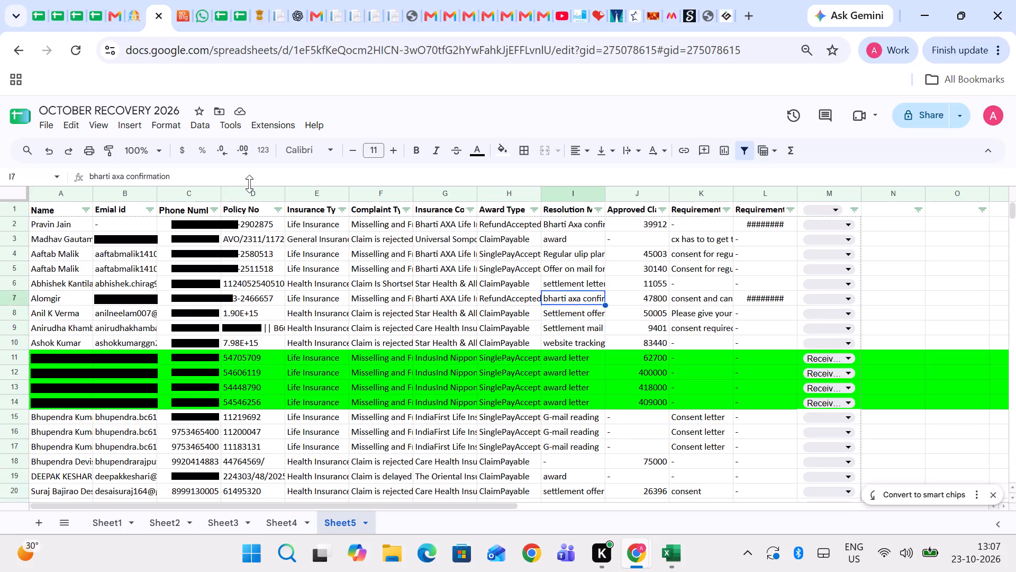
key("Up")
key("Up")
key("Up")
key("Up")
key("Up")
key("Left")
key("Left")
key("Left")
key("Left")
key("Left")
key("Left")
key("Left")
key("Left")
key("Left")
key("Left")
key("Left")
key("Left")
key("Right")
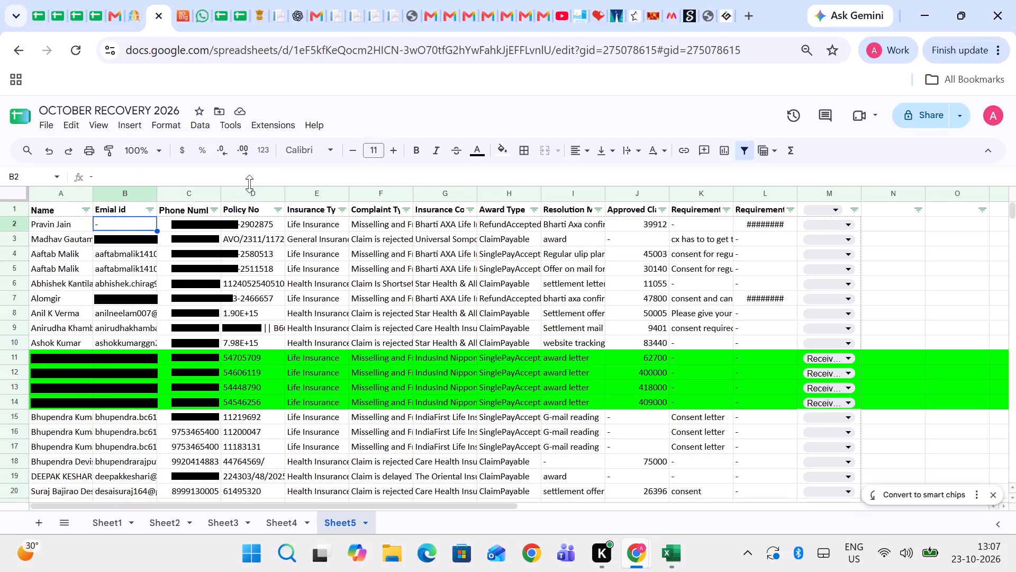
key("Right")
key("ctrl+c")
left_click(189, 3)
double_click(465, 204)
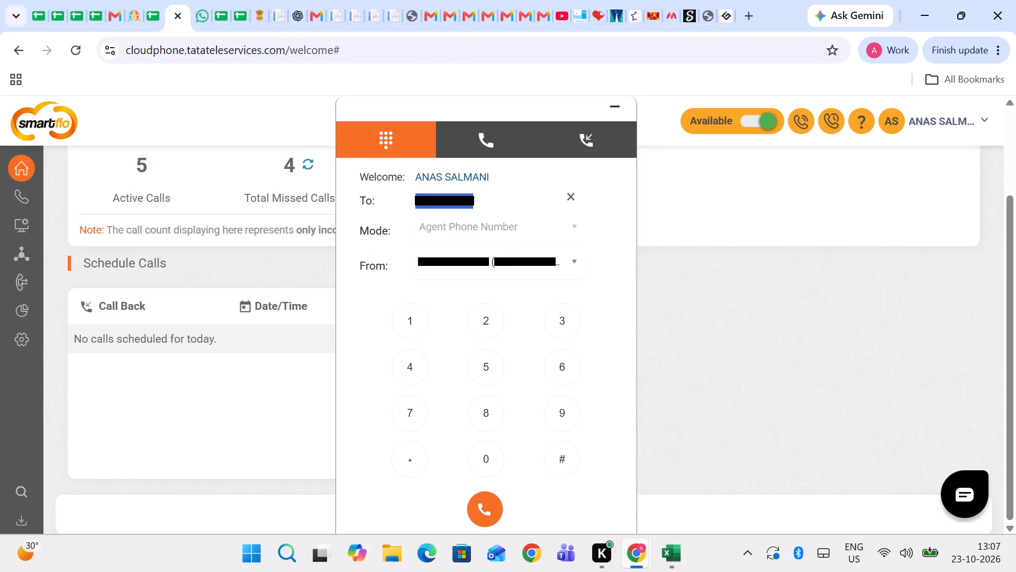
key("ctrl+v")
left_click(499, 518)
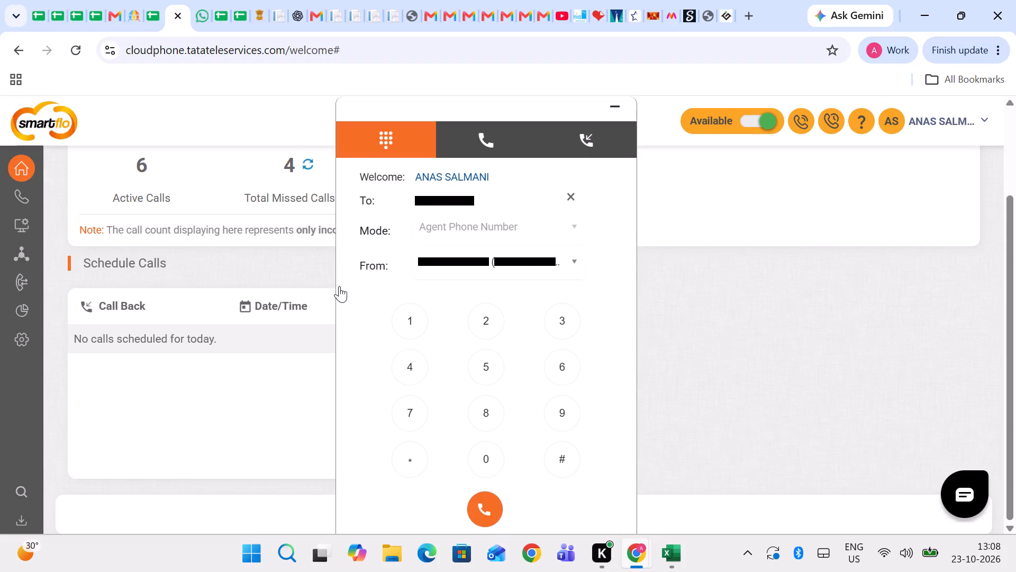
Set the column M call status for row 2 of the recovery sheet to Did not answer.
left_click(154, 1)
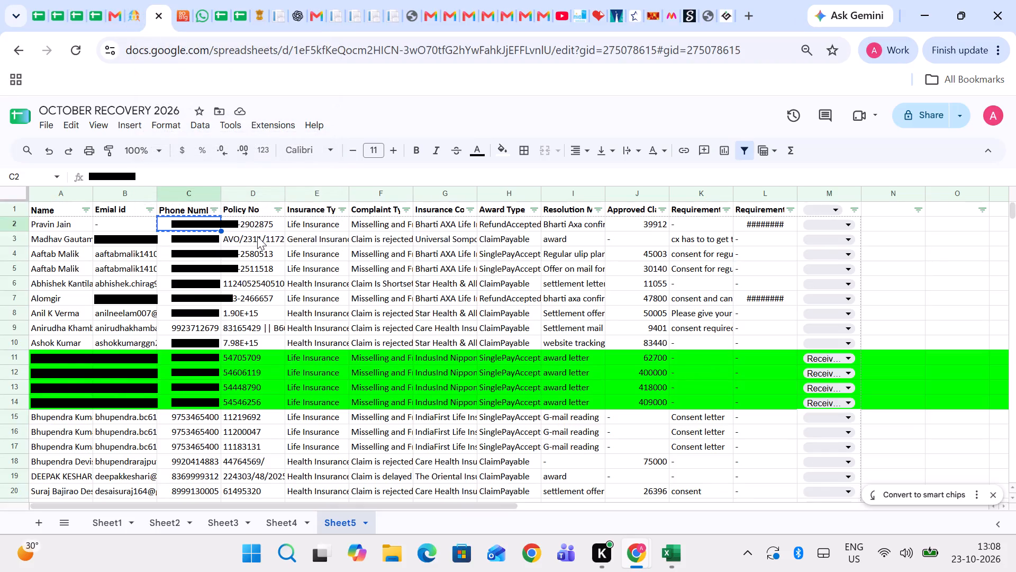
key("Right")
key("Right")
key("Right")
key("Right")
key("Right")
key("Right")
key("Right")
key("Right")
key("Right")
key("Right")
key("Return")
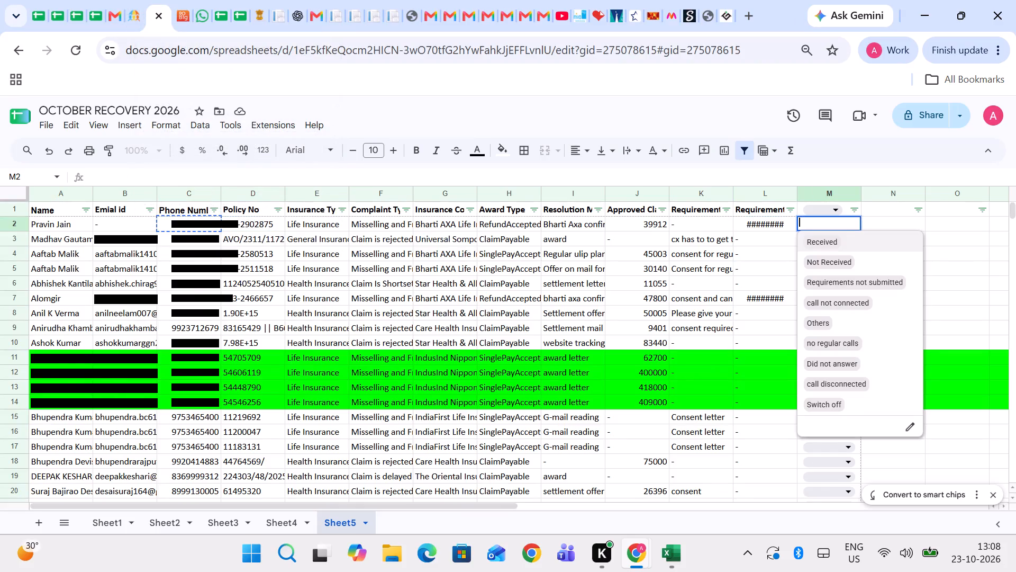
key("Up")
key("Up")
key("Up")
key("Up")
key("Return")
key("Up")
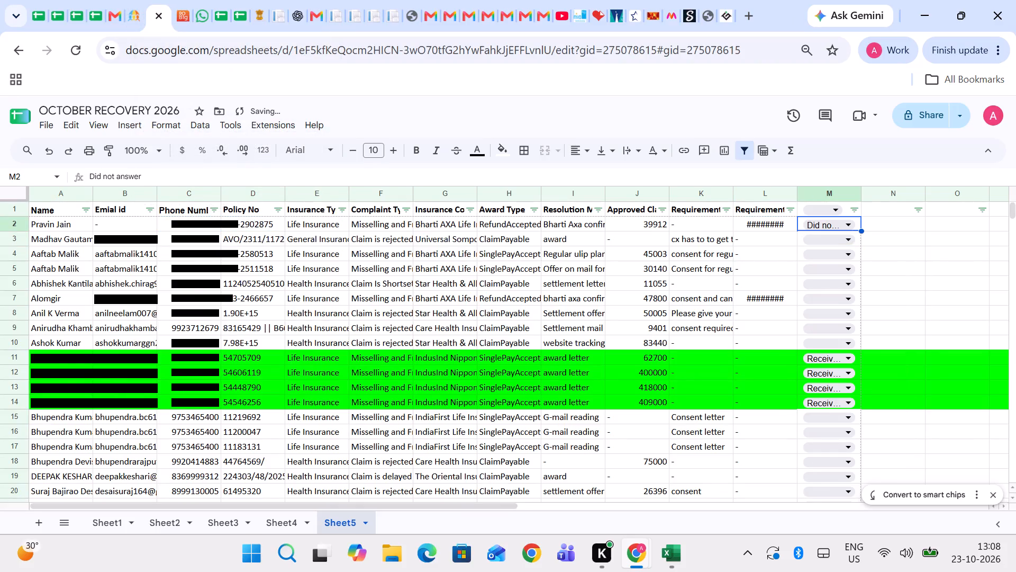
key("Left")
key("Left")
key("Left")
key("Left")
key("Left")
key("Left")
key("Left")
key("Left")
Search the Insurance Samadhan complaint list for the copied row 2 phone number.
left_click(138, 1)
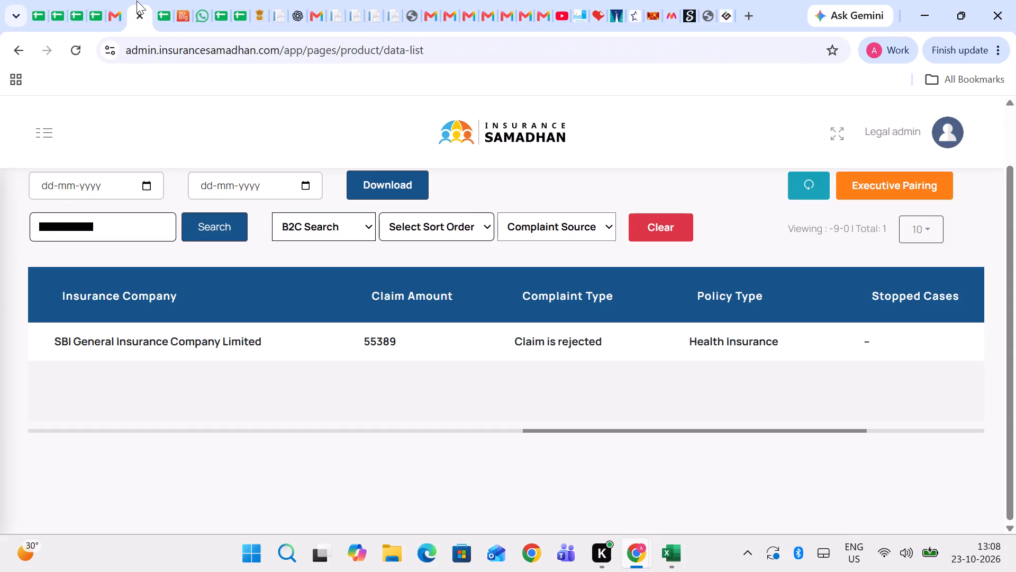
scroll(289, 370, "right", 6)
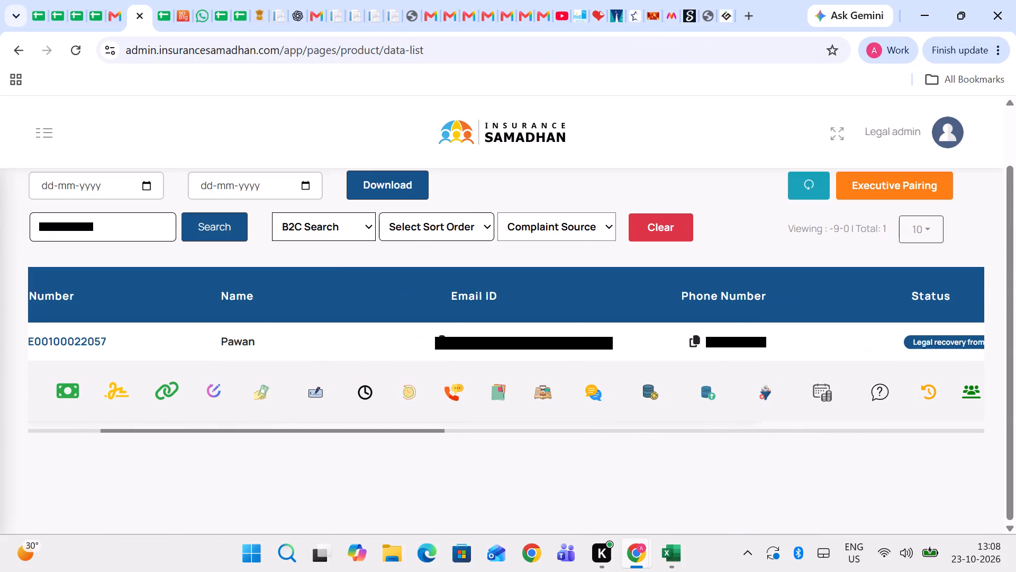
left_click_drag(130, 227, 0, 219)
key("ctrl+v")
key("ctrl+Return")
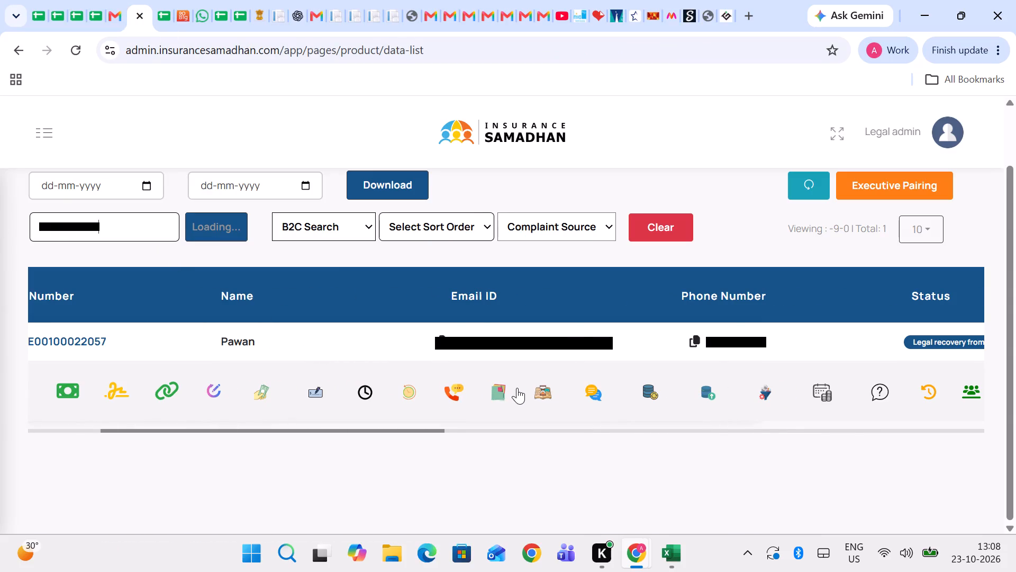
scroll(537, 369, "left", 4)
scroll(537, 369, "right", 4)
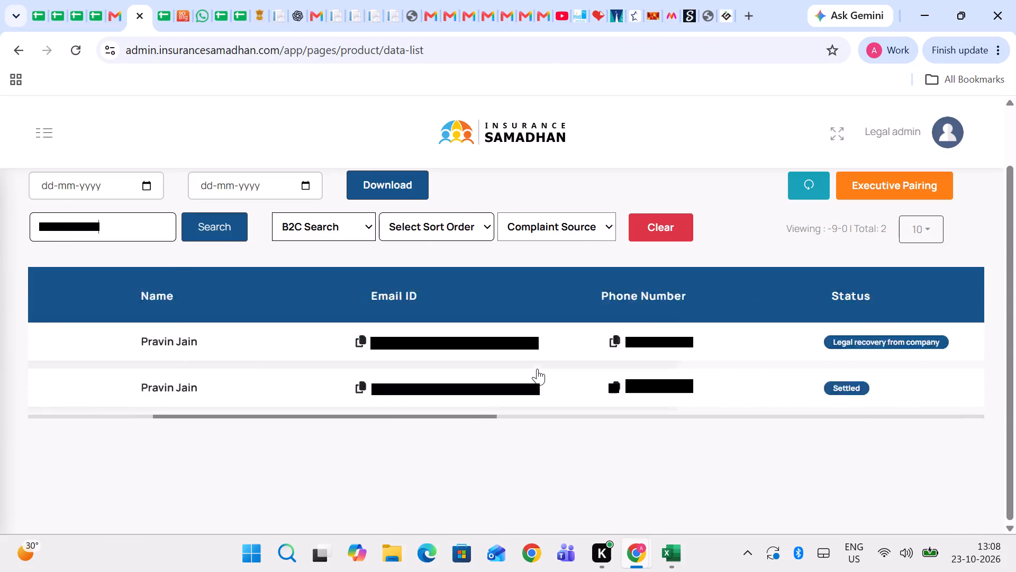
Open the communication log of the client's complaint in Legal recovery from company status and review its past entries.
left_click(444, 354)
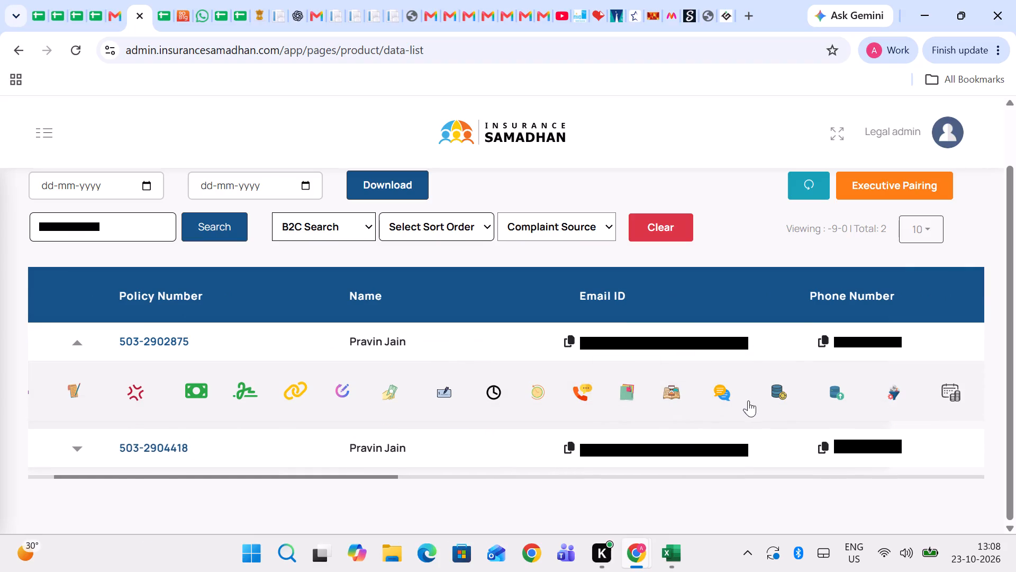
left_click(715, 395)
scroll(571, 428, "down", 6)
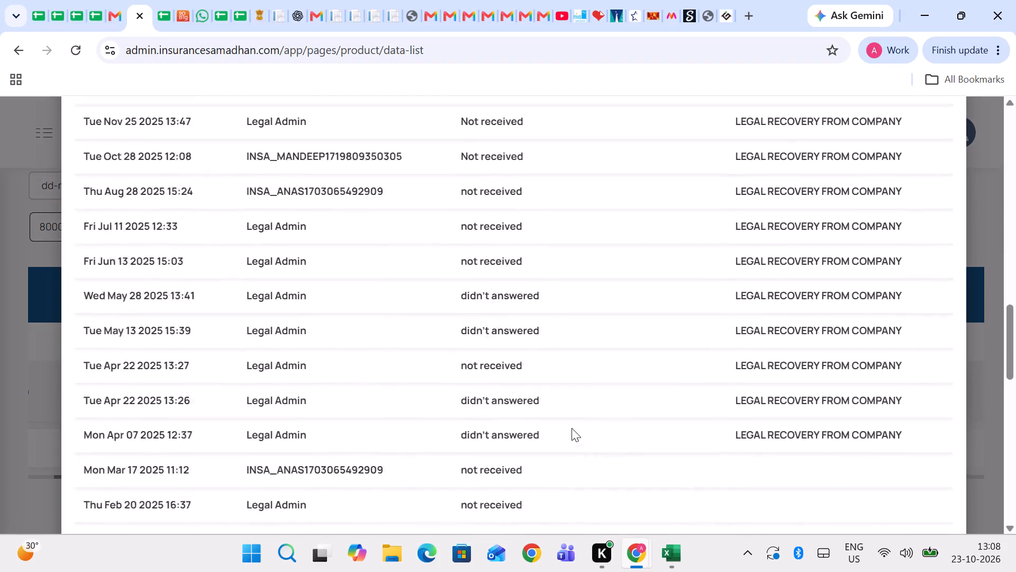
scroll(571, 428, "up", 5)
scroll(509, 512, "down", 6)
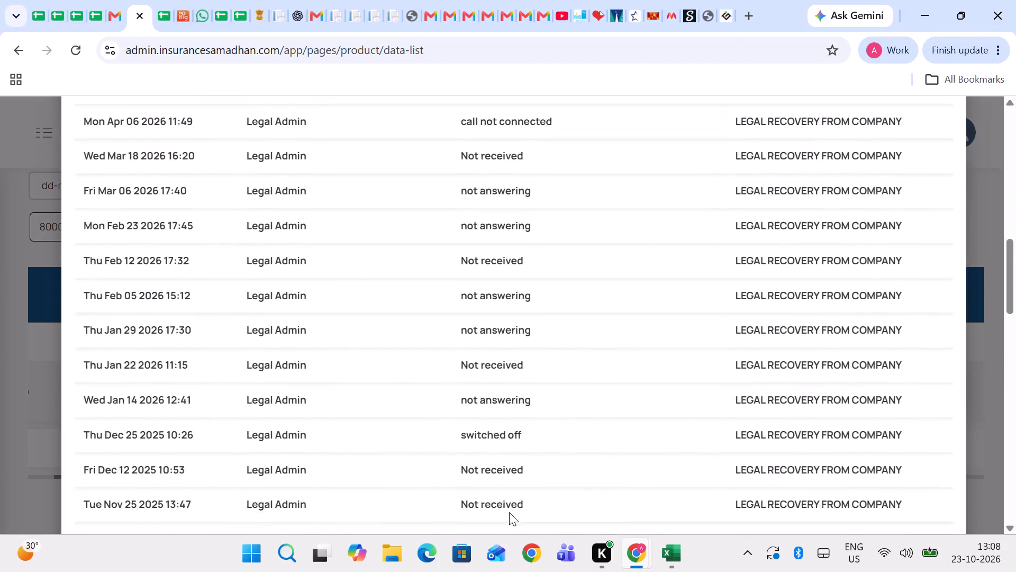
scroll(509, 512, "down", 1)
scroll(412, 454, "down", 4)
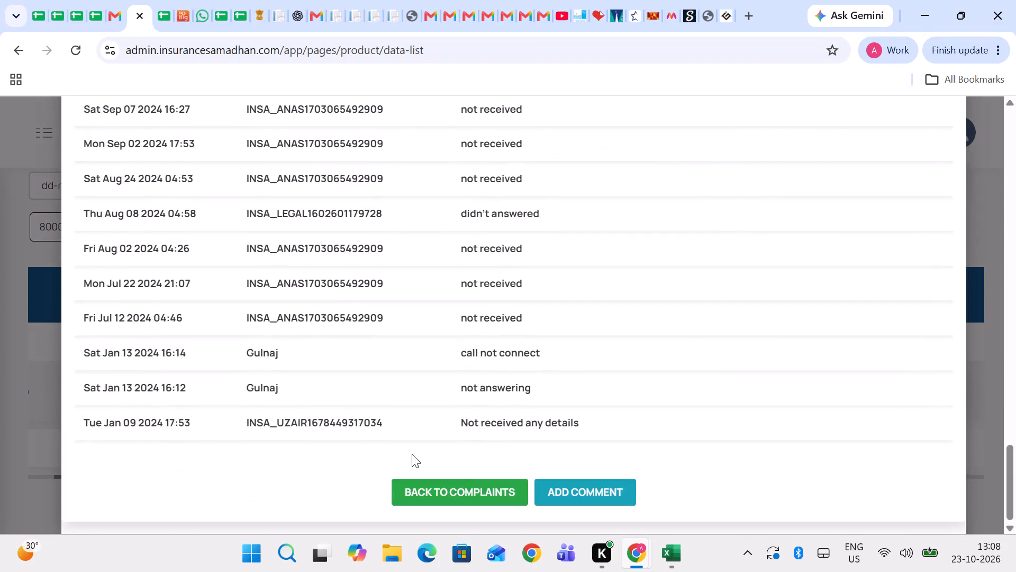
scroll(412, 454, "up", 12)
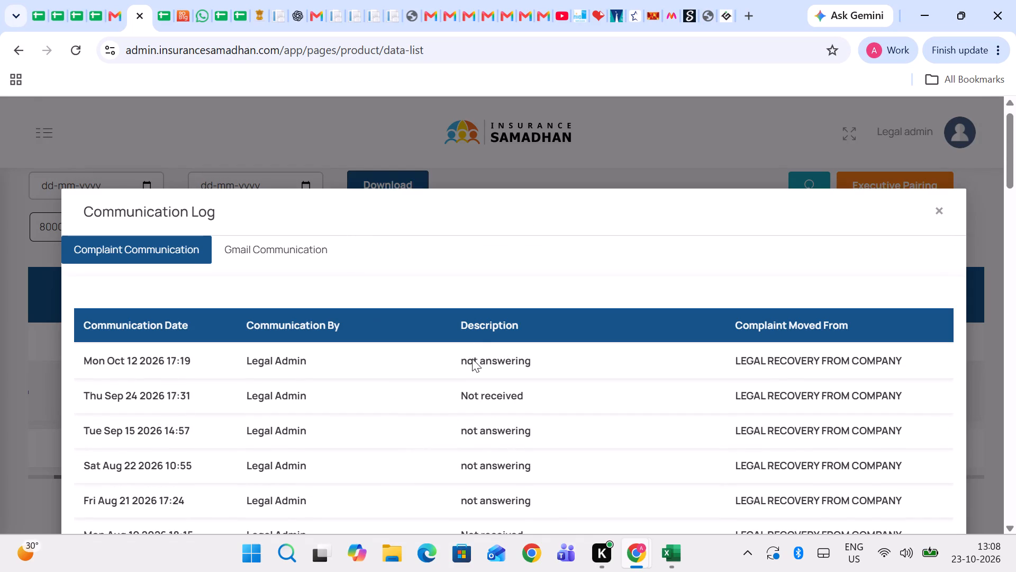
Add the comment "not received" to the complaint's communication log and save it.
left_click_drag(443, 383, 580, 382)
key("ctrl+c")
key("ctrl+c")
scroll(579, 383, "down", 12)
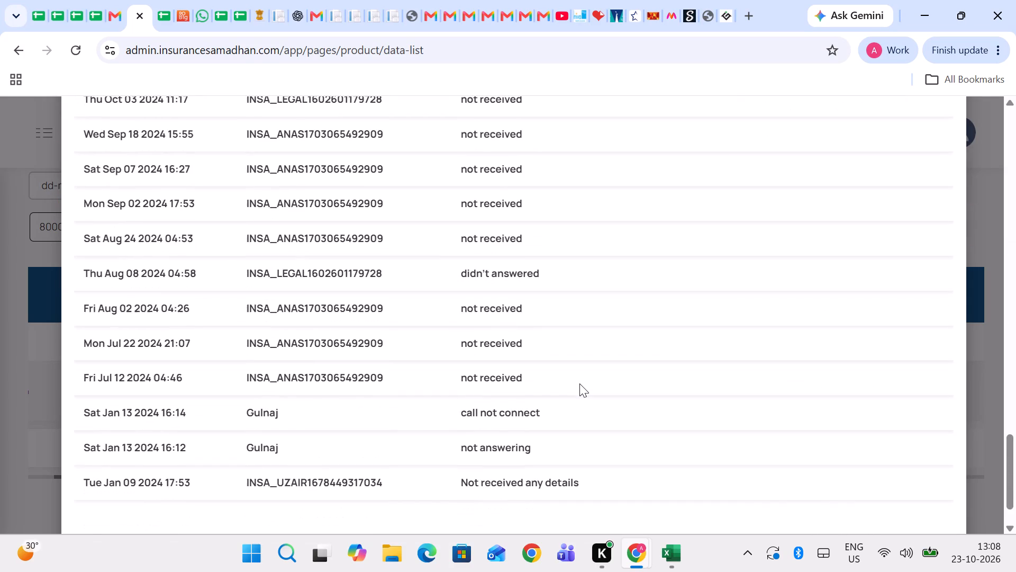
scroll(579, 383, "down", 2)
left_click(593, 503)
left_click(498, 437)
left_click(498, 437)
type("no")
type("t received")
key("space")
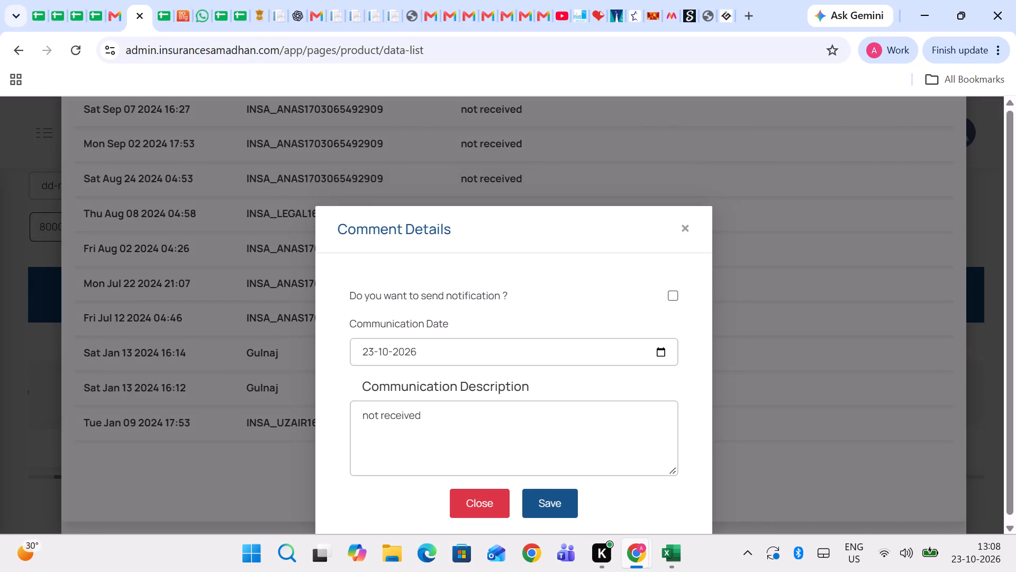
left_click(549, 497)
left_click(58, 342)
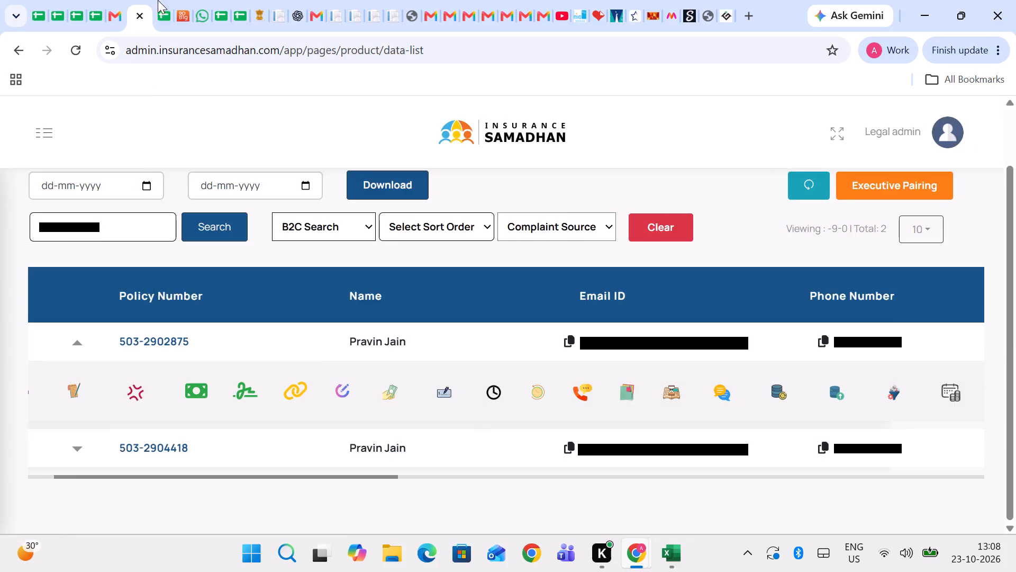
Set the column M call status for row 2 of the recovery sheet to Not Received.
left_click(159, 0)
key("Right")
key("Right")
key("Right")
key("Right")
key("Right")
key("Right")
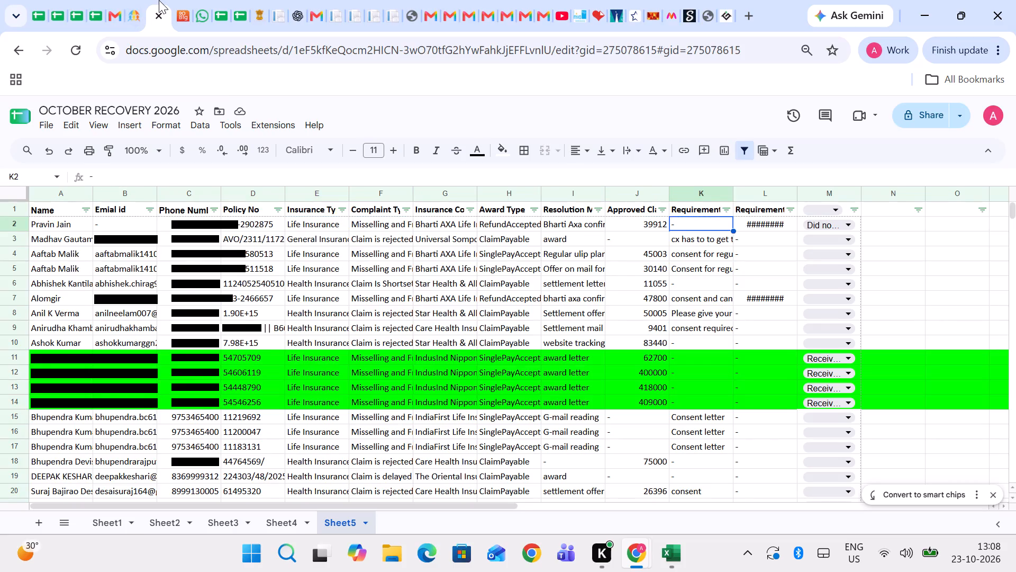
key("Right")
key("Right")
key("Return")
key("Down")
key("Return")
key("Up")
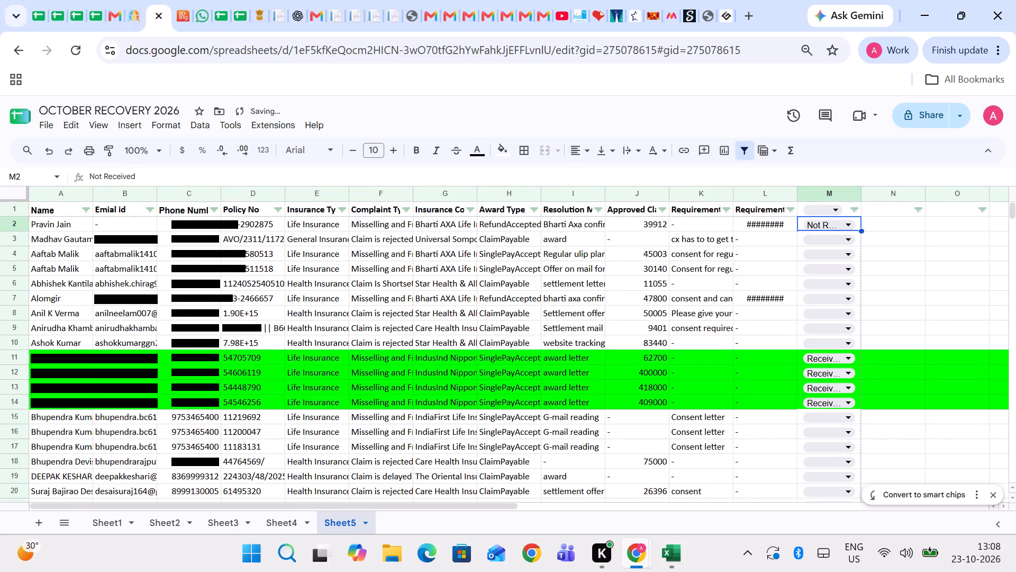
Copy the phone number from row 3 of the recovery sheet and call it from the Smartflo dialer.
key("Down")
key("Left")
key("Left")
key("Left")
key("Left")
key("Left")
key("Left")
key("Left")
key("Left")
key("Left")
key("Left")
key("Left")
key("Left")
key("Left")
key("Right")
key("Right")
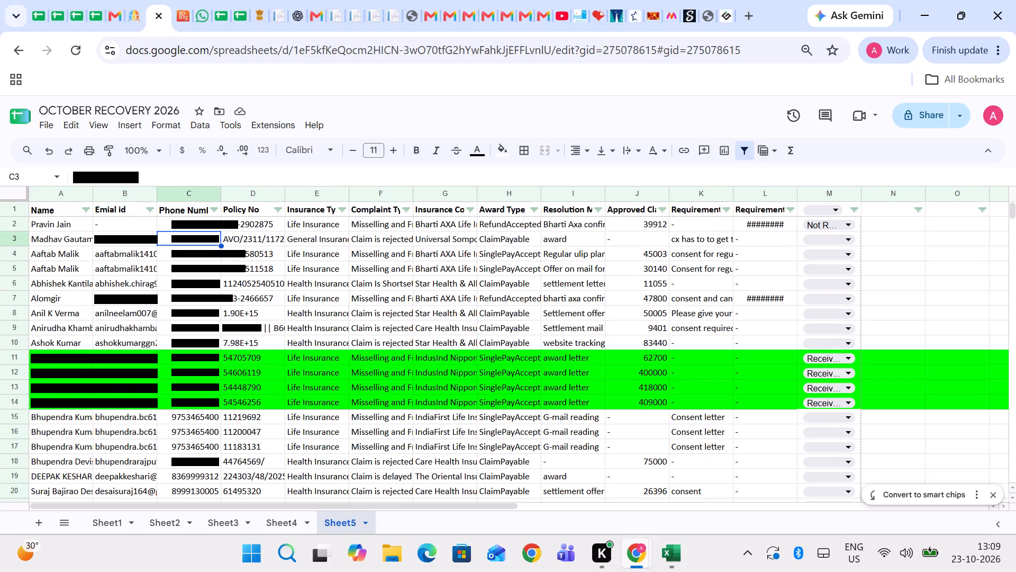
key("Right")
key("Left")
key("ctrl+c")
left_click(185, 0)
double_click(451, 194)
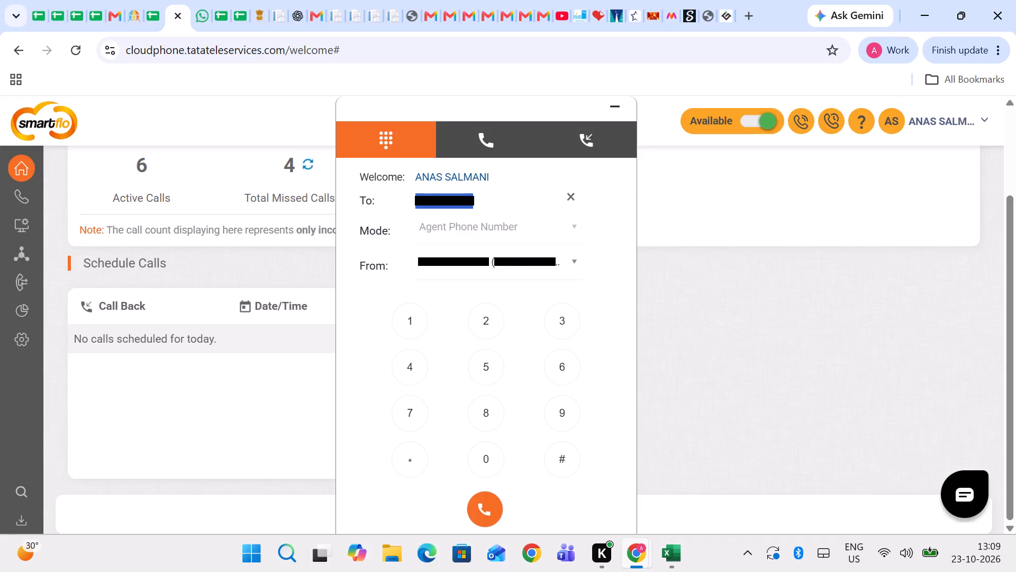
key("ctrl+v")
left_click(482, 510)
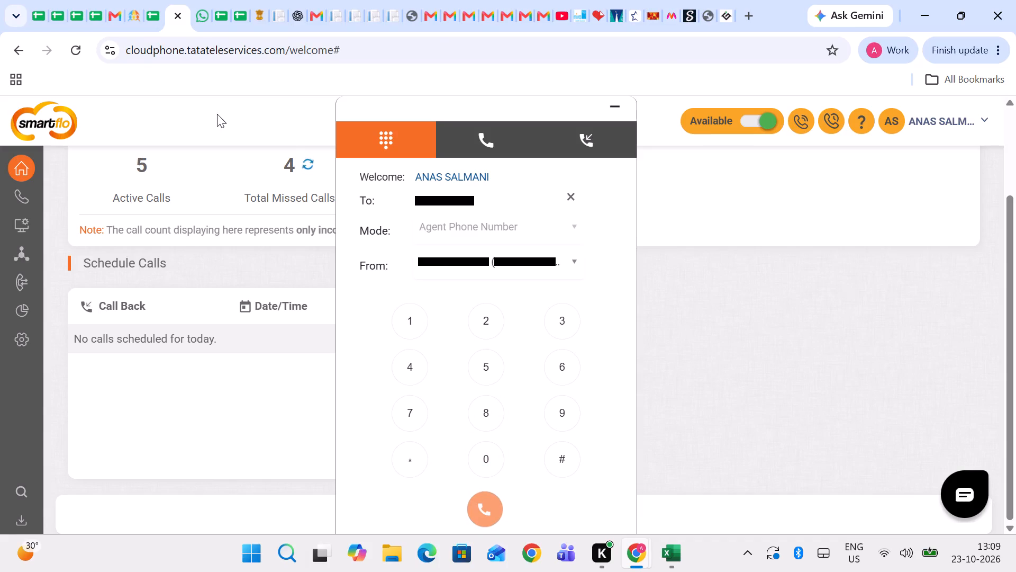
Search the Insurance Samadhan complaint list for the copied row 3 phone number.
left_click(129, 0)
left_click_drag(123, 224, 29, 241)
key("ctrl+v")
key("ctrl+Return")
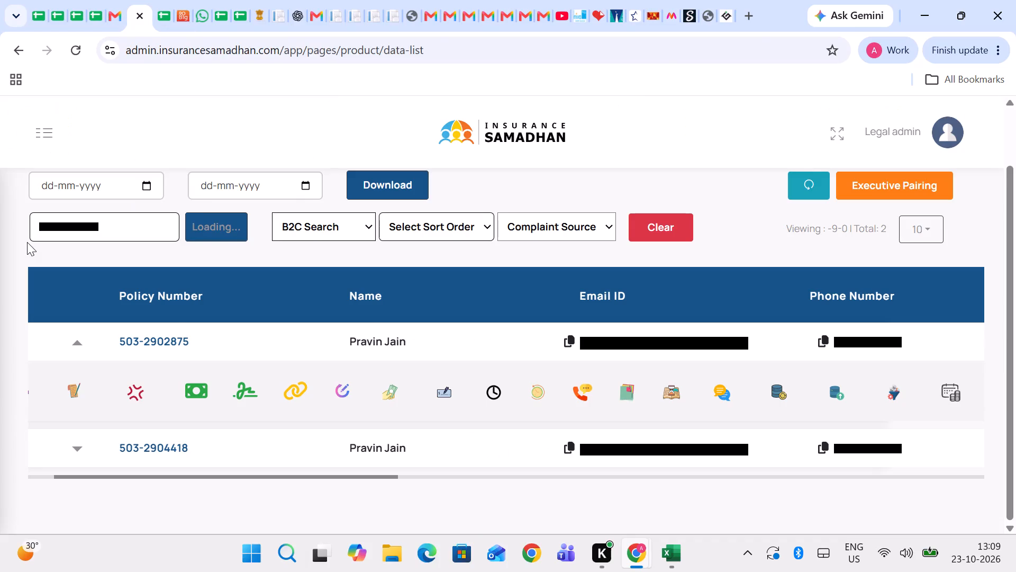
scroll(352, 316, "left", 2)
left_click(263, 369)
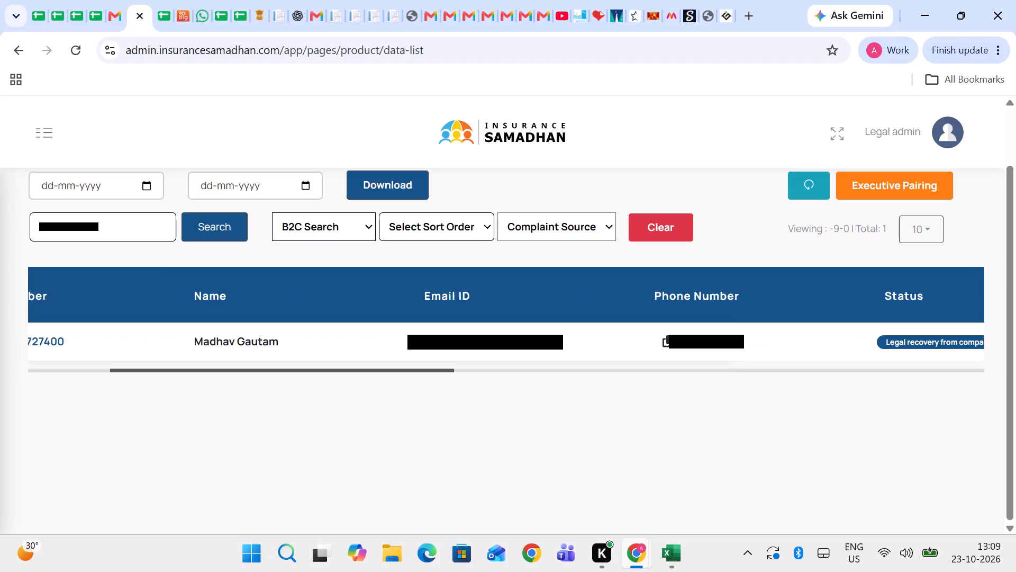
Open the communication log of the row 3 client's complaint.
left_click(351, 337)
left_click(564, 392)
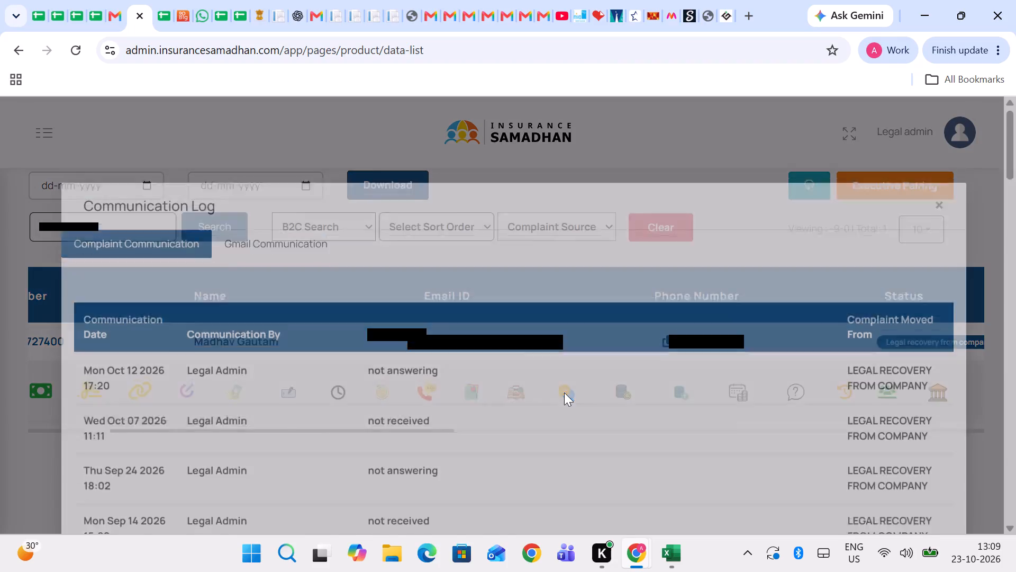
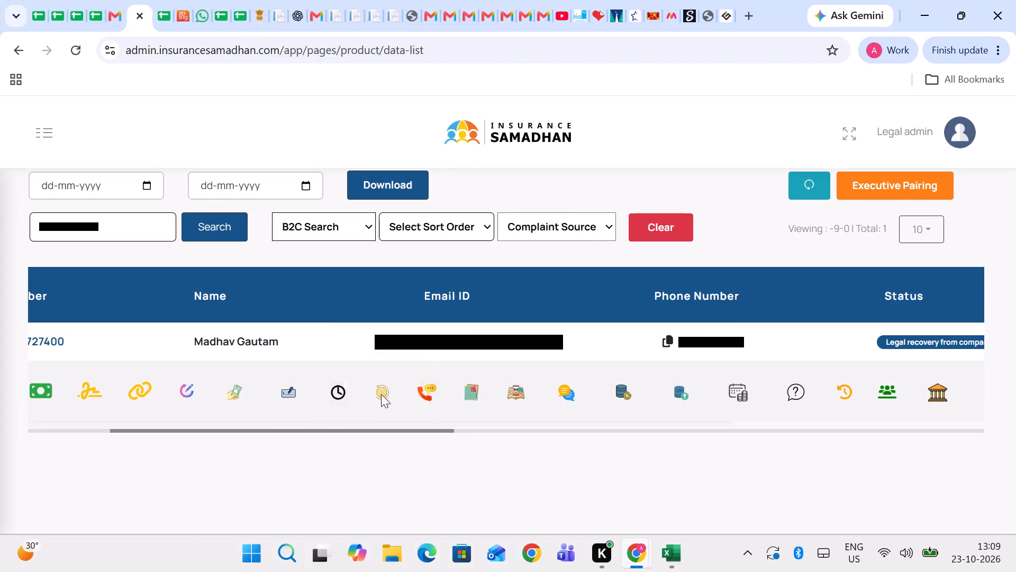
Review the latest dated stages in the status history of the row 3 client's complaint and close the history.
scroll(381, 394, "down", 5)
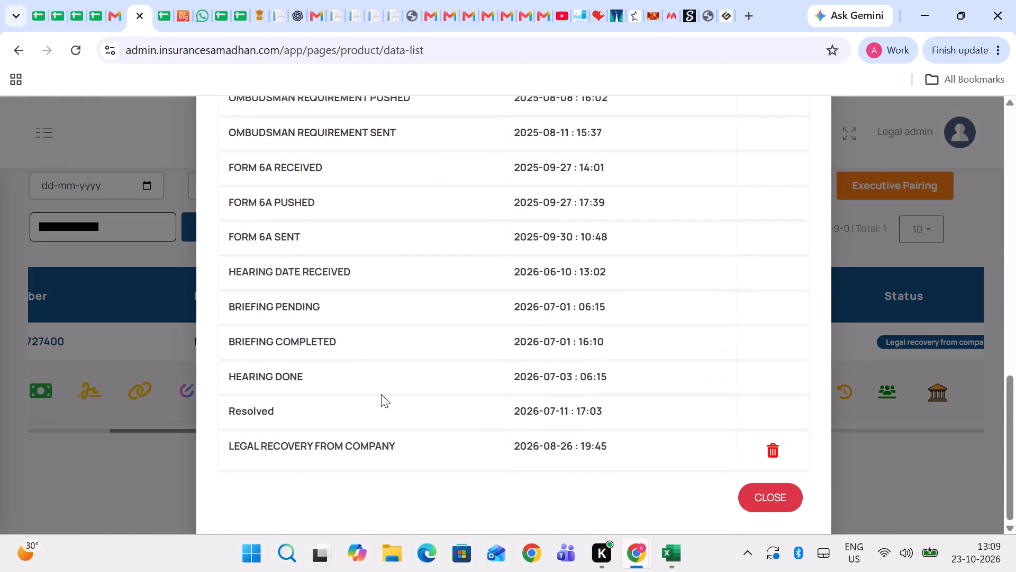
scroll(381, 394, "down", 1)
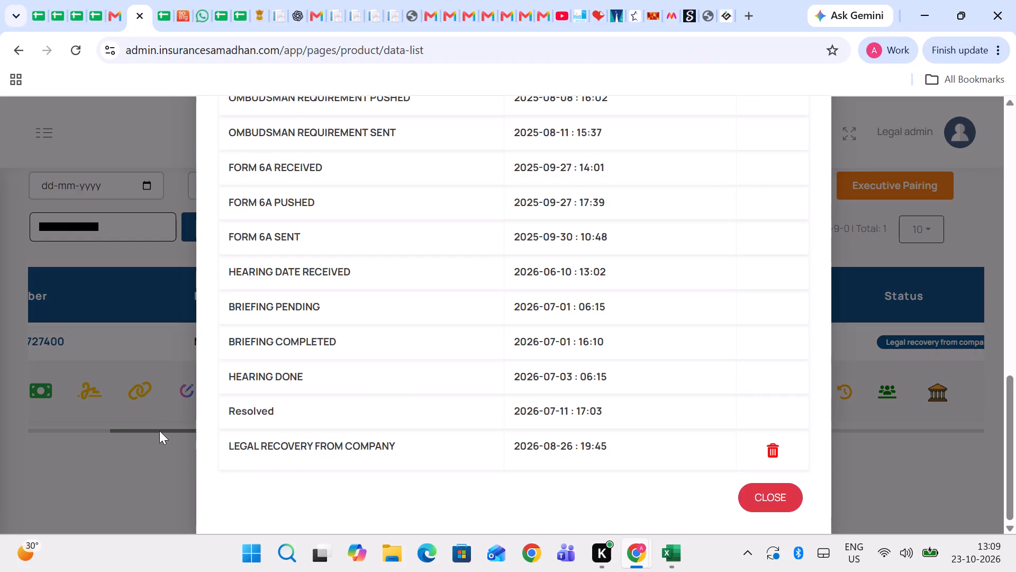
scroll(470, 378, "left", 1)
left_click(132, 338)
Open the Communication List of the row 3 client's complaint and read through the dated call remarks.
left_click(560, 396)
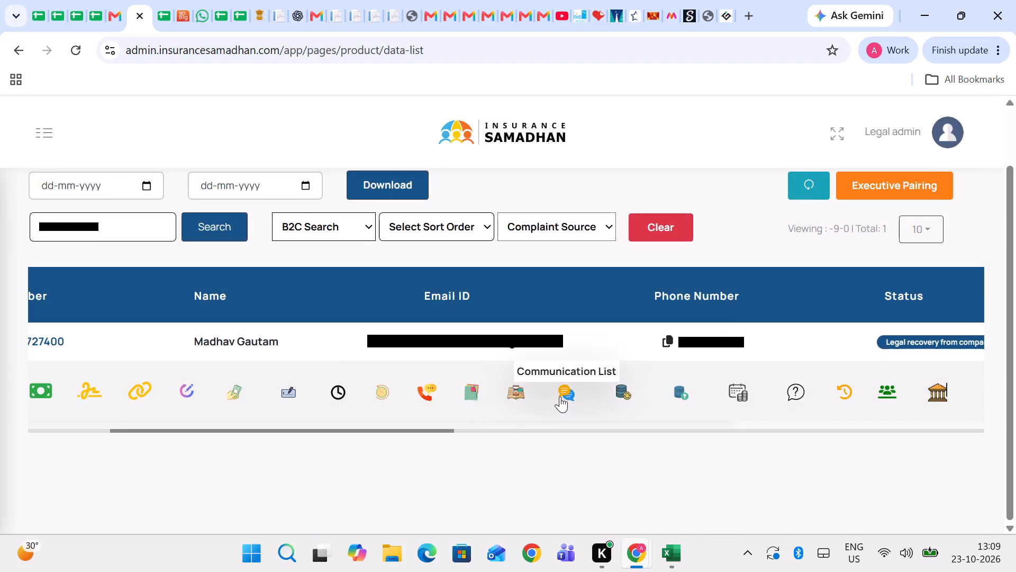
scroll(496, 417, "down", 2)
scroll(442, 387, "down", 3)
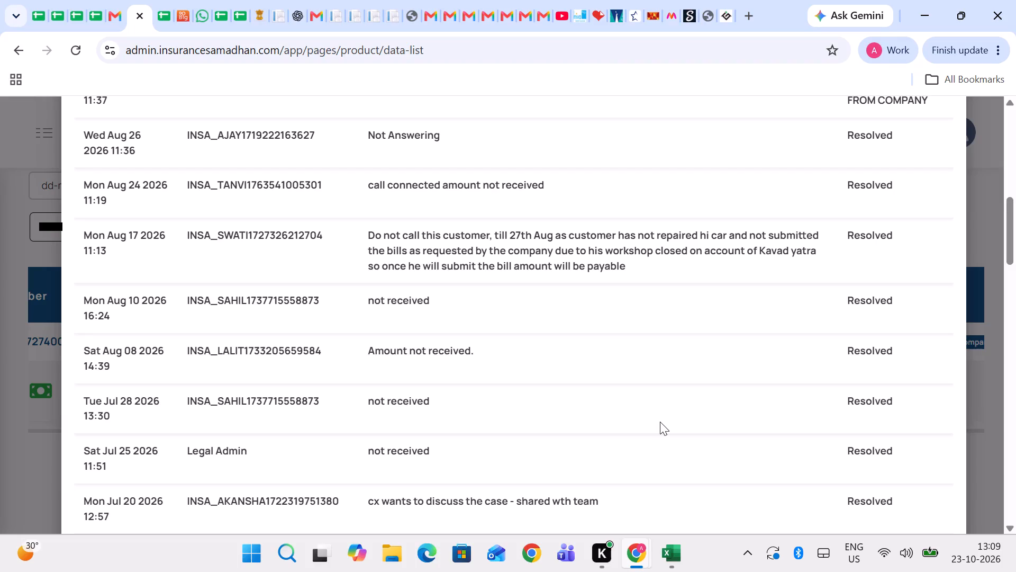
Add the comment "call not connected" to the row 3 client's communication log, save it and close the log.
scroll(660, 422, "down", 5)
scroll(523, 499, "down", 4)
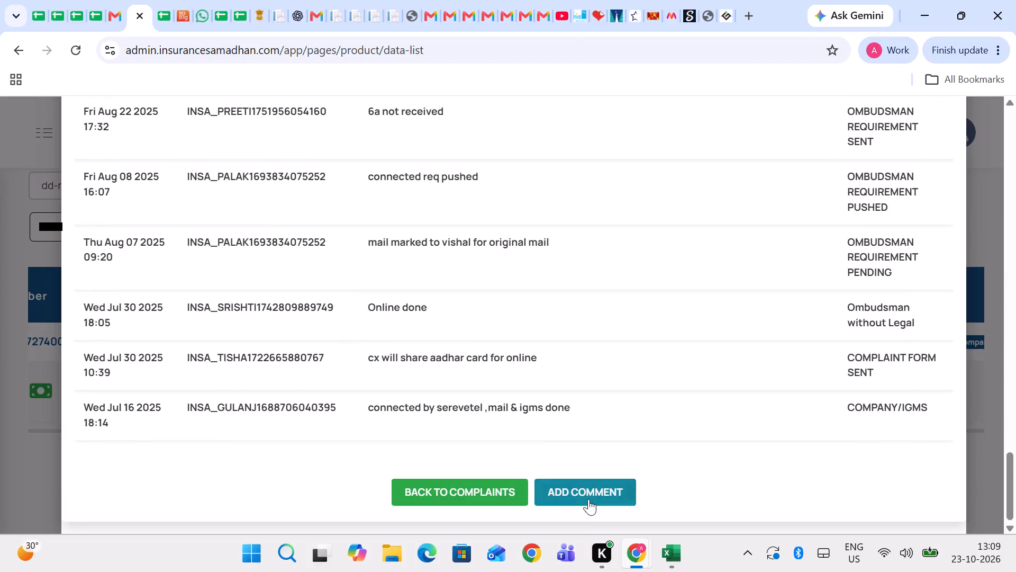
left_click(588, 499)
left_click(468, 413)
type("call not o")
key("BackSpace")
key("c")
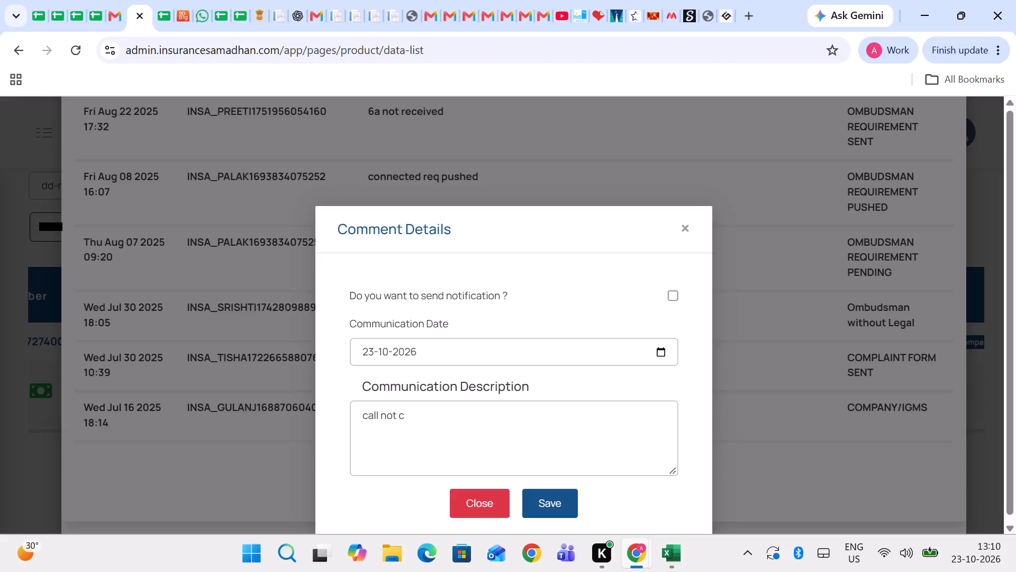
type("onnected")
key("space")
left_click(529, 502)
left_click(9, 373)
Set the column M call status for row 3 of the recovery sheet to call not connected.
left_click(165, 0)
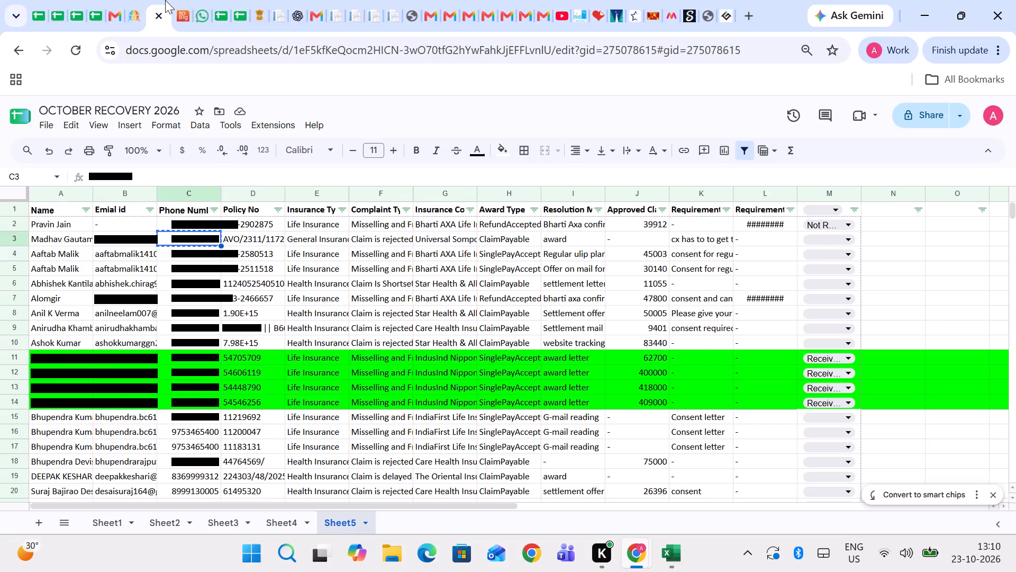
key("Right")
key("Right")
key("Right")
key("Right")
key("Right")
key("Right")
key("Right")
key("Right")
key("Right")
key("Right")
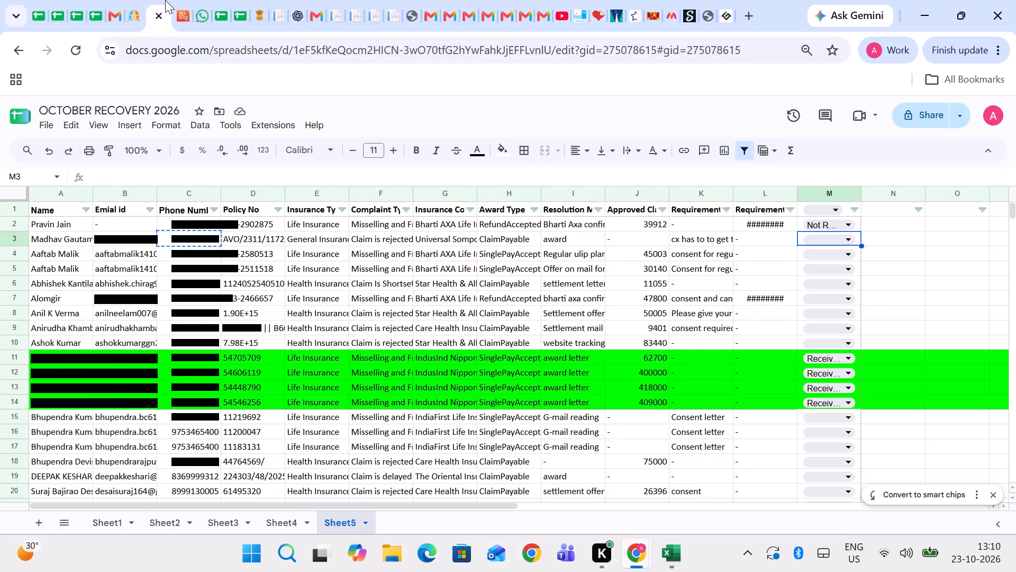
key("Return")
key("Up")
key("Up")
key("Up")
key("Up")
key("Up")
key("Up")
key("Up")
key("Return")
Copy the phone number from row 4 of the recovery sheet and call it from the Smartflo dialer.
key("Left")
key("Left")
key("Left")
key("Left")
key("Left")
key("Left")
key("Left")
key("Left")
key("Left")
key("Left")
key("Left")
key("Left")
key("Left")
key("Left")
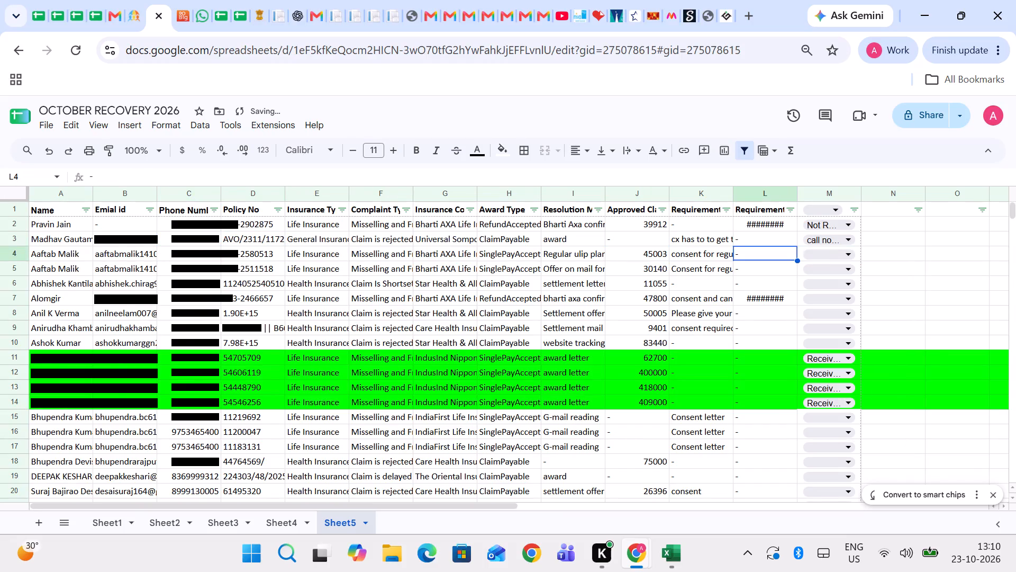
key("Right")
key("Right")
key("ctrl+c")
left_click(184, 0)
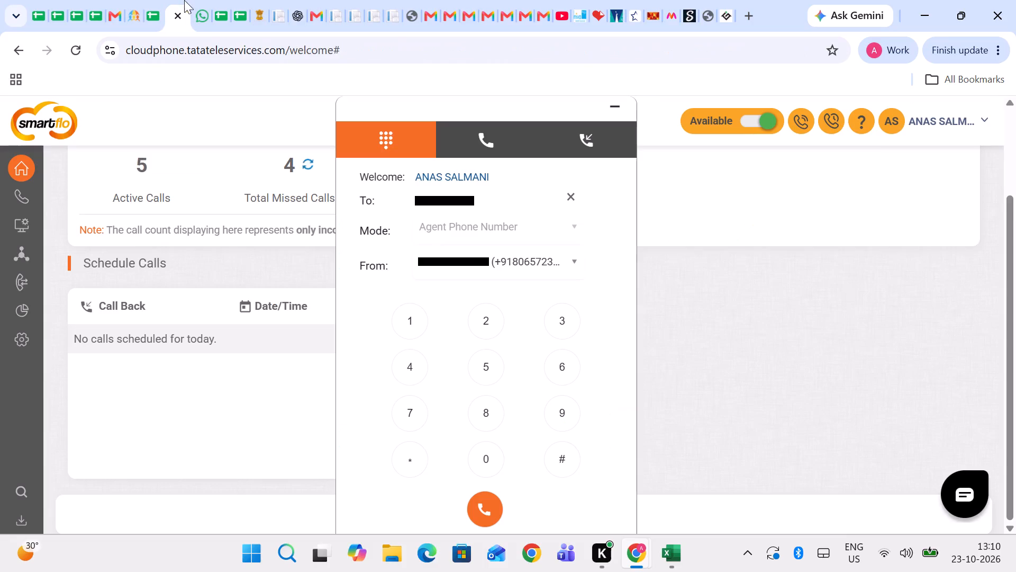
double_click(429, 198)
key("ctrl+v")
left_click(493, 509)
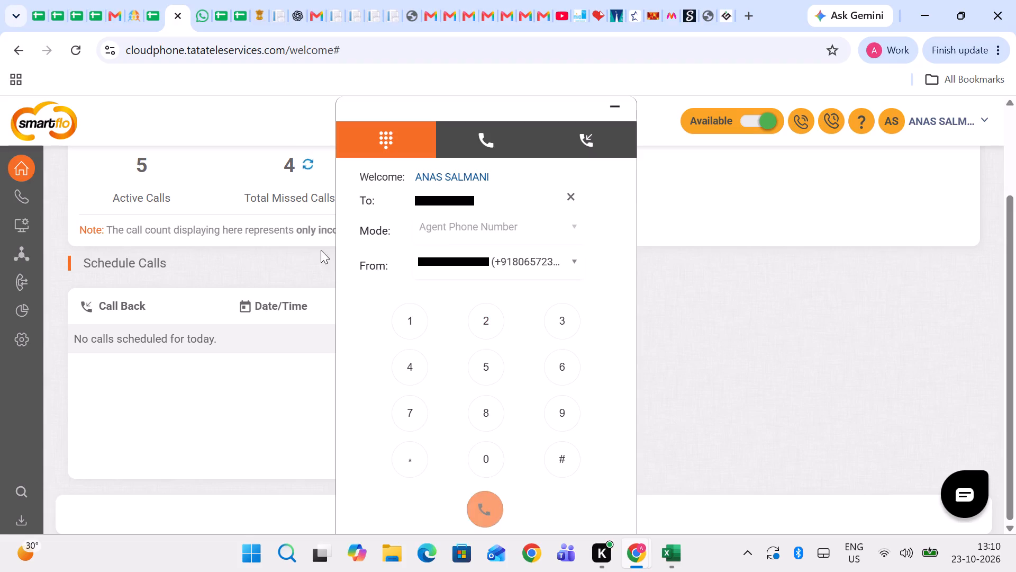
Search the Insurance Samadhan complaint list for the copied row 4 phone number.
left_click(142, 0)
left_click_drag(131, 238, 53, 241)
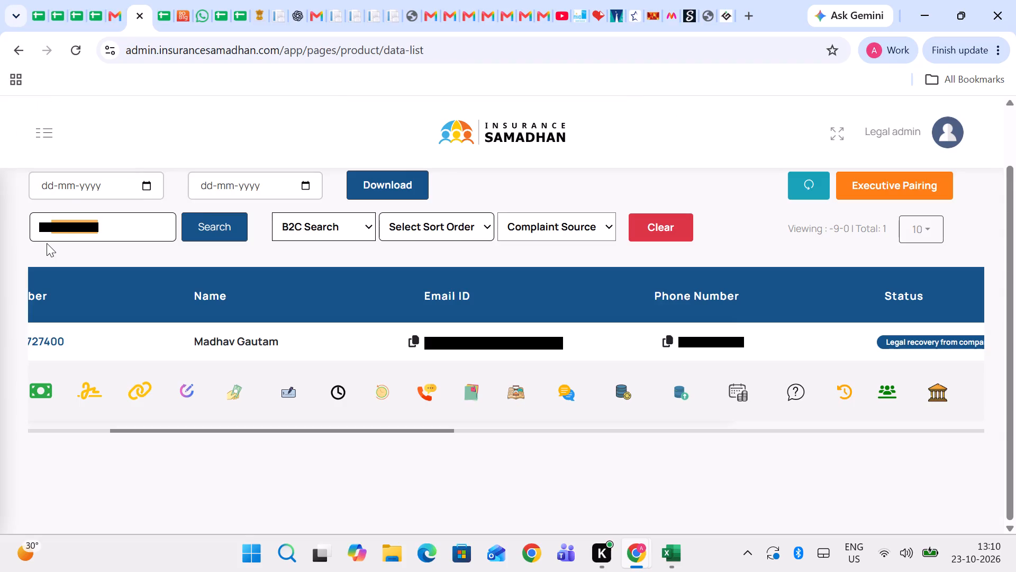
key("ctrl+a")
key("ctrl+v")
key("ctrl+Return")
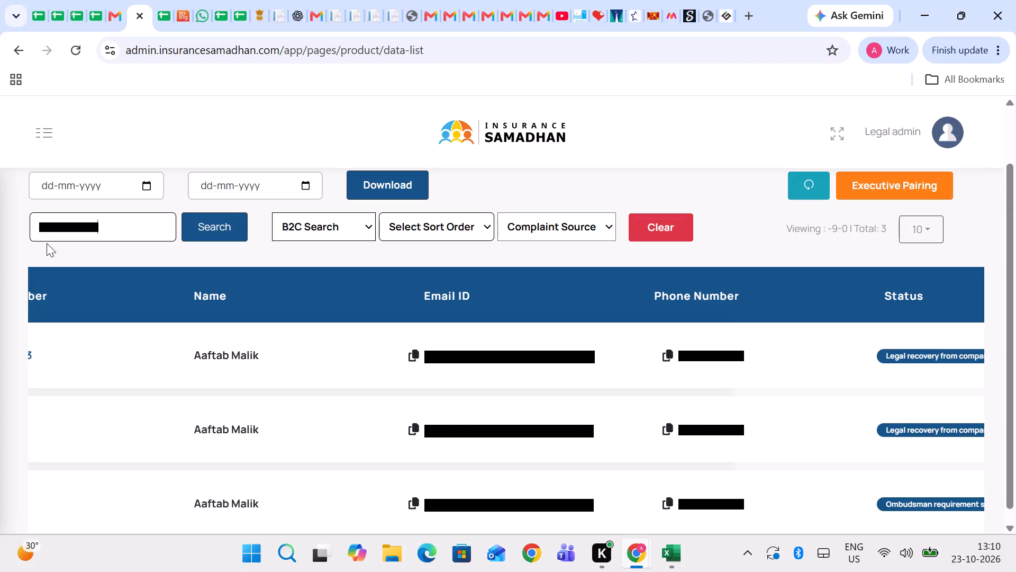
Open the communication log of the first complaint listed for the row 4 client.
scroll(326, 336, "down", 1)
scroll(567, 372, "left", 2)
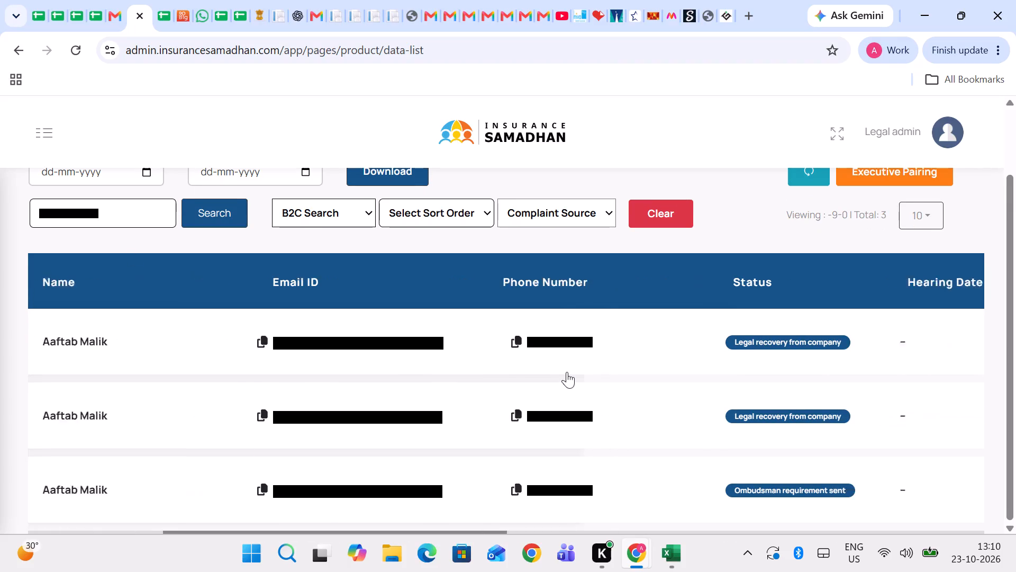
left_click(239, 341)
left_click(150, 355)
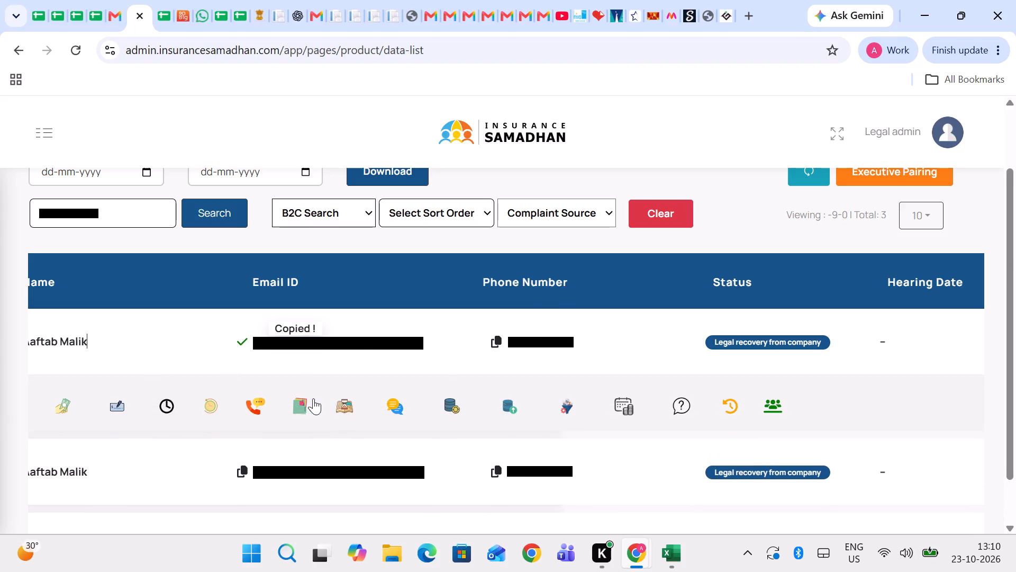
left_click(393, 409)
Copy the latest description "not answering" and save it as a new comment in the same communication log.
left_click_drag(350, 399, 449, 404)
key("ctrl+c")
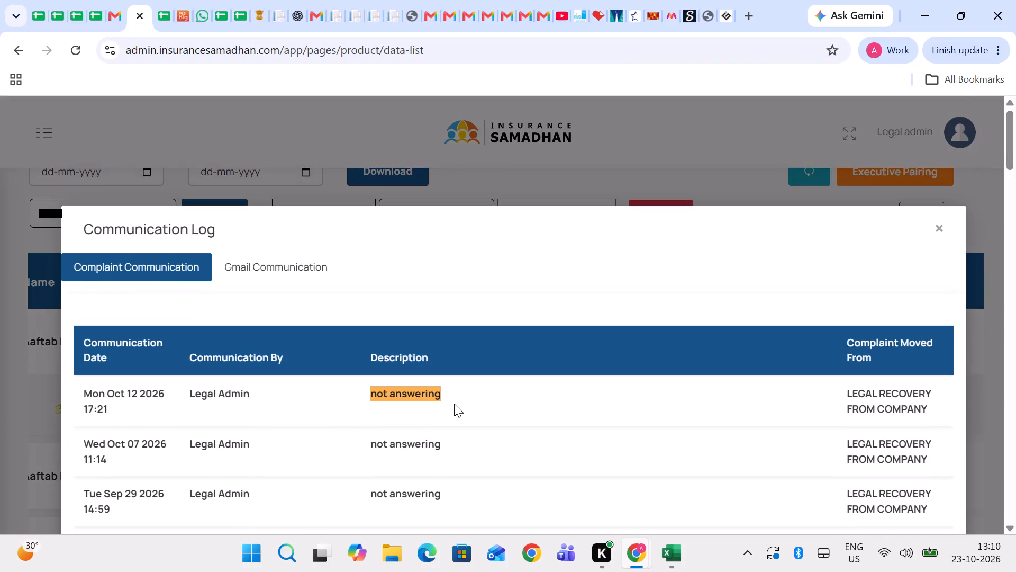
scroll(454, 404, "down", 15)
left_click_drag(590, 469, 581, 485)
left_click(575, 495)
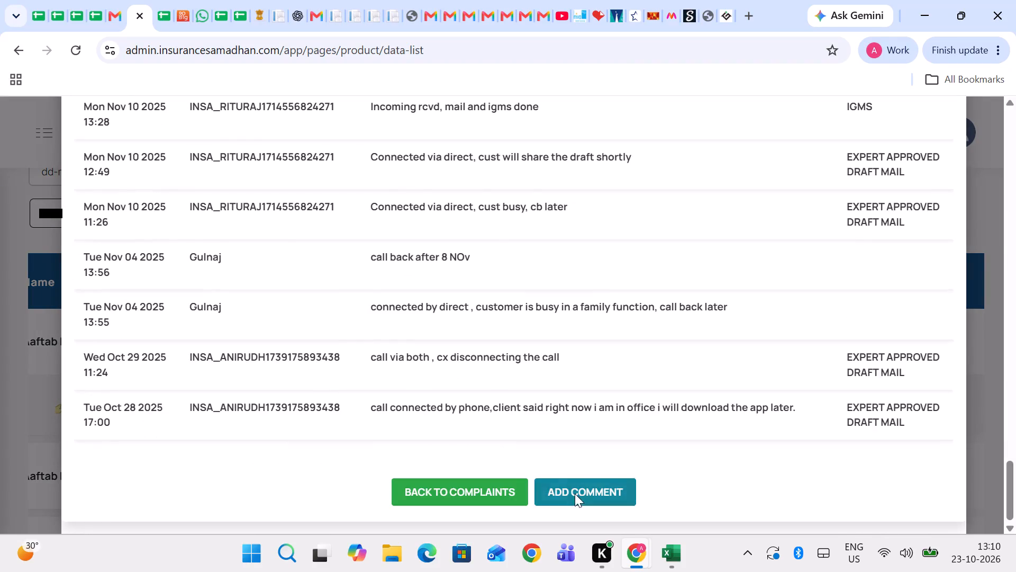
key("ctrl+v")
left_click(501, 458)
key("ctrl+v")
double_click(566, 505)
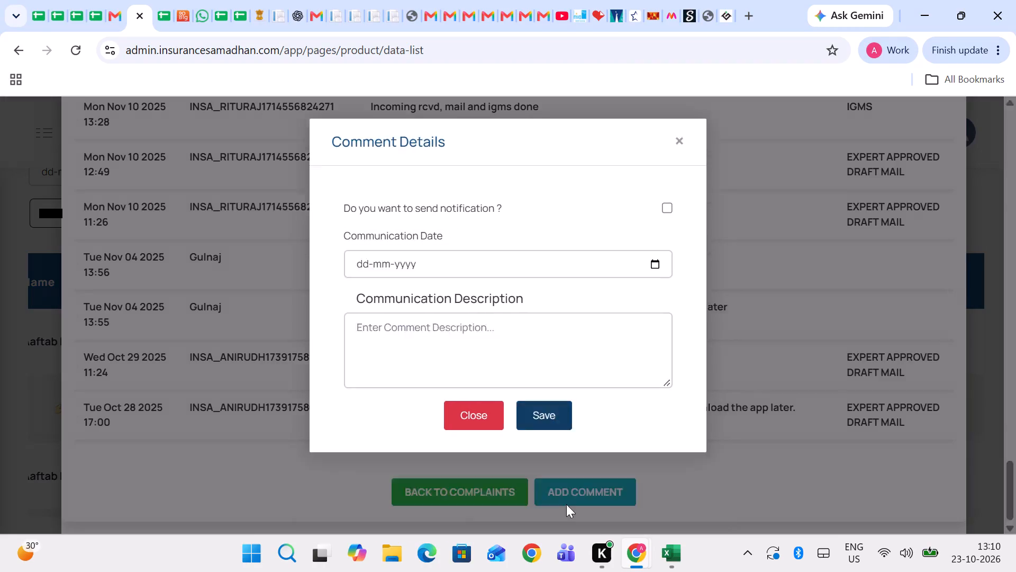
Review the earlier entries in the row 4 client's communication log, and close it to return to the complaint list.
scroll(518, 406, "up", 2)
scroll(518, 406, "down", 3)
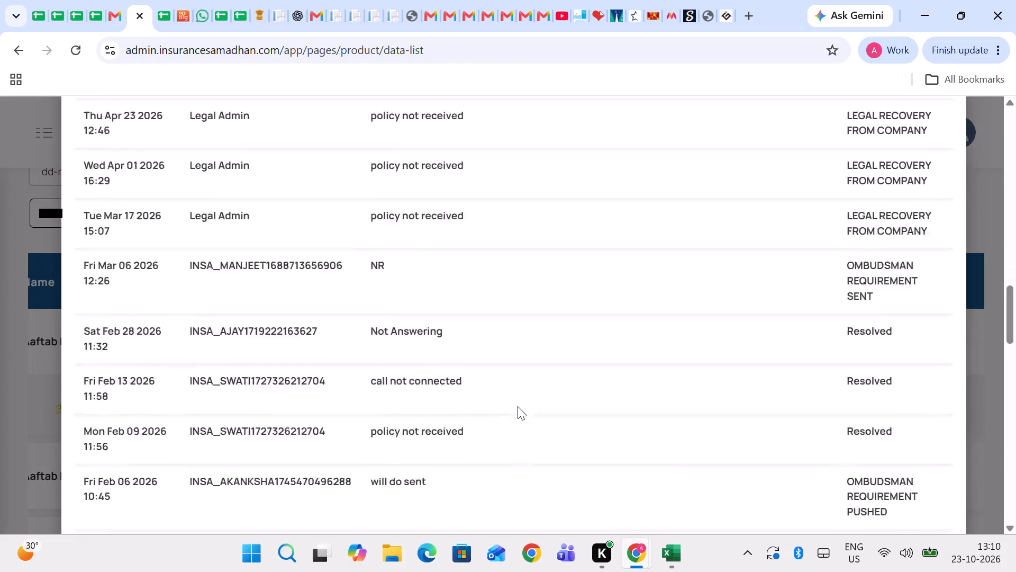
scroll(518, 406, "down", 2)
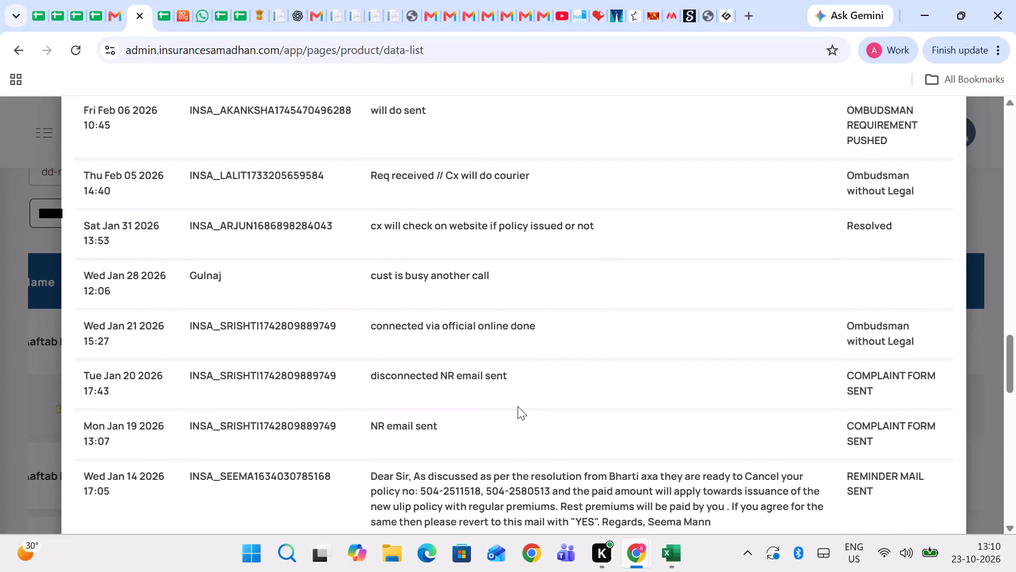
scroll(518, 406, "down", 1)
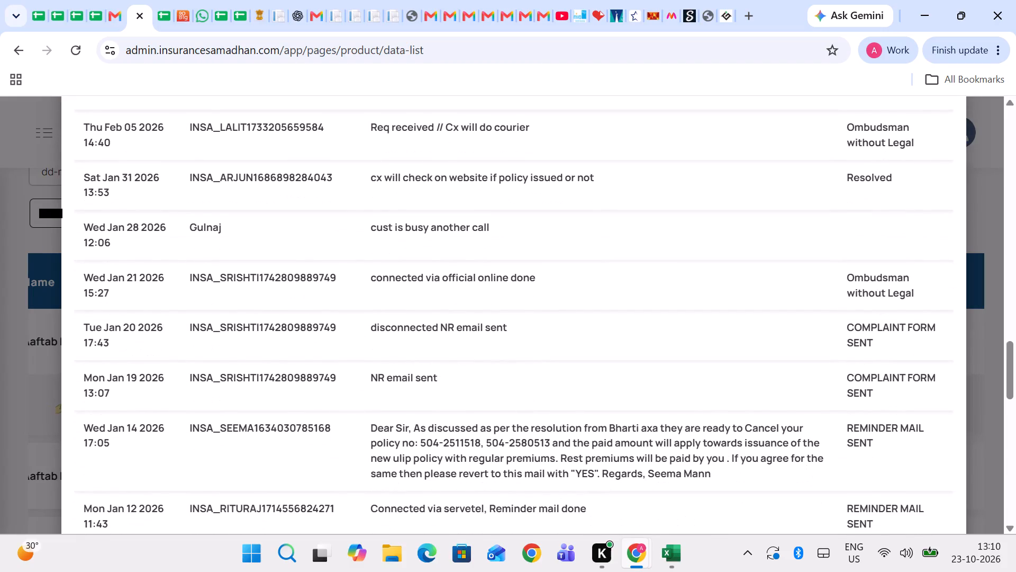
scroll(622, 474, "down", 1)
scroll(481, 462, "down", 1)
left_click(67, 389)
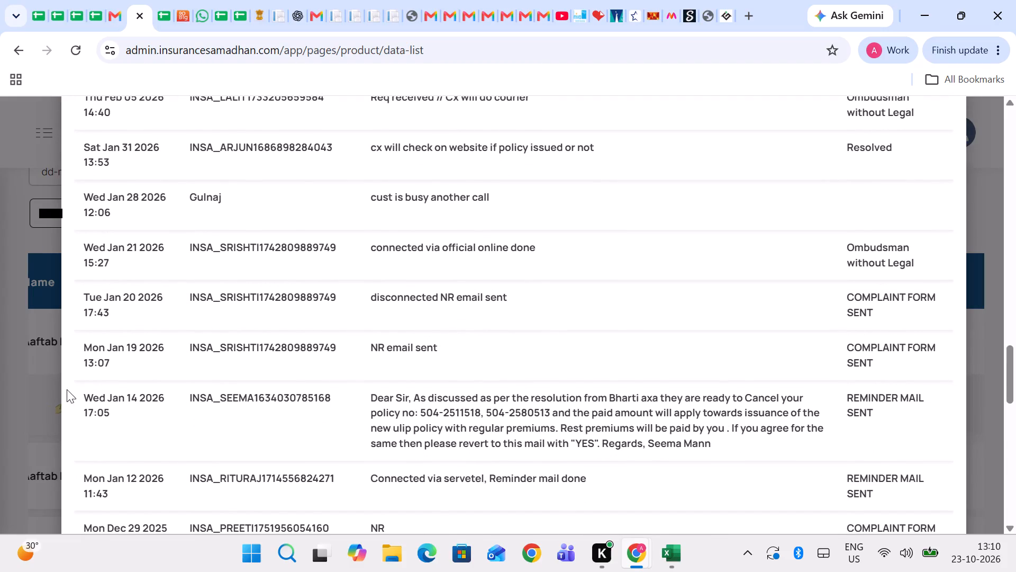
left_click(22, 388)
scroll(288, 396, "left", 1)
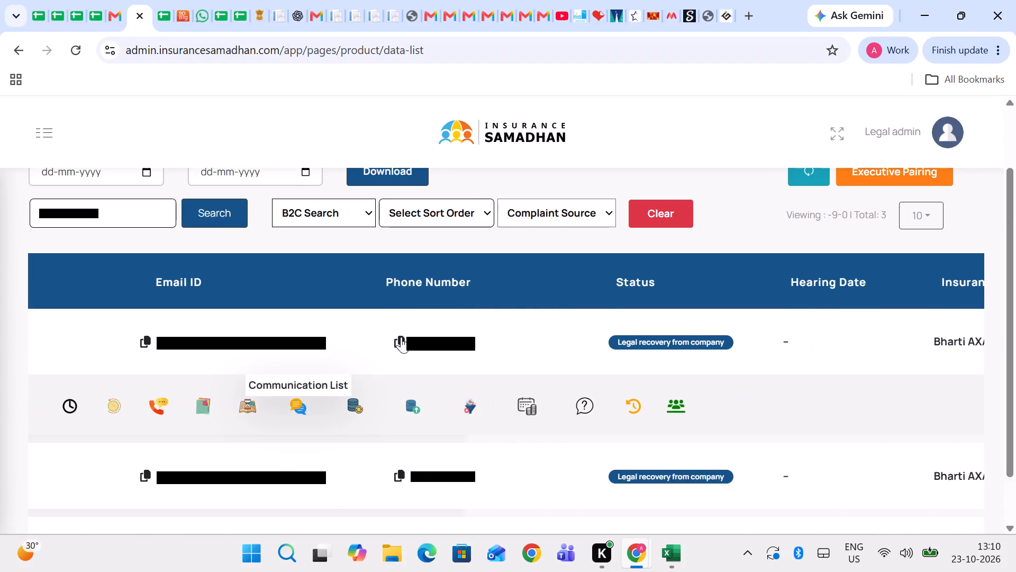
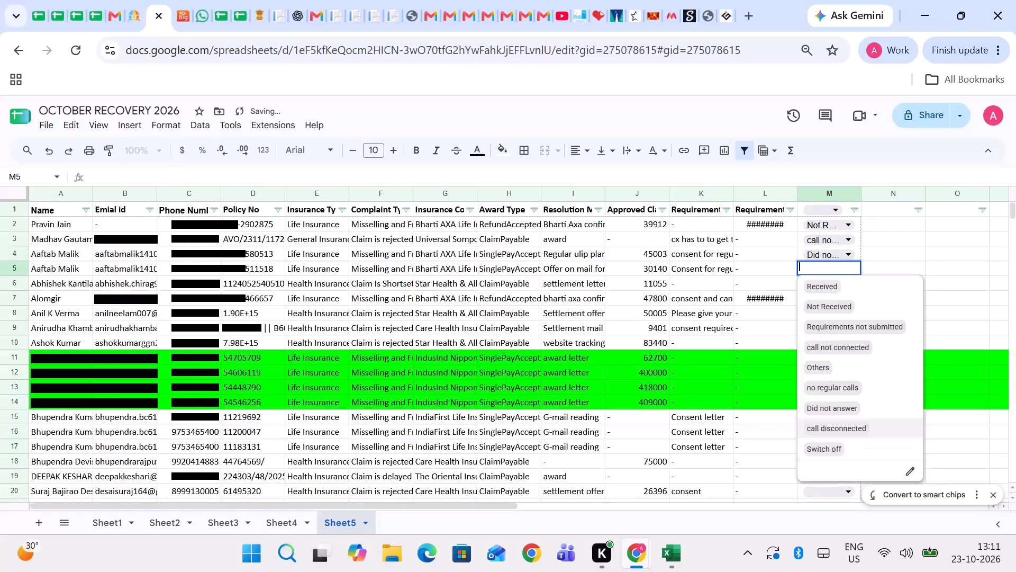
Set the status of row 5 to "Did not answer".
key("Return")
Copy the phone number of the row 6 client.
key("Left")
key("Left")
key("Left")
key("Left")
key("Left")
key("Left")
key("Left")
key("Left")
key("Left")
key("Left")
key("Left")
key("Left")
key("Left")
key("Left")
key("Right")
key("Right")
key("ctrl+c")
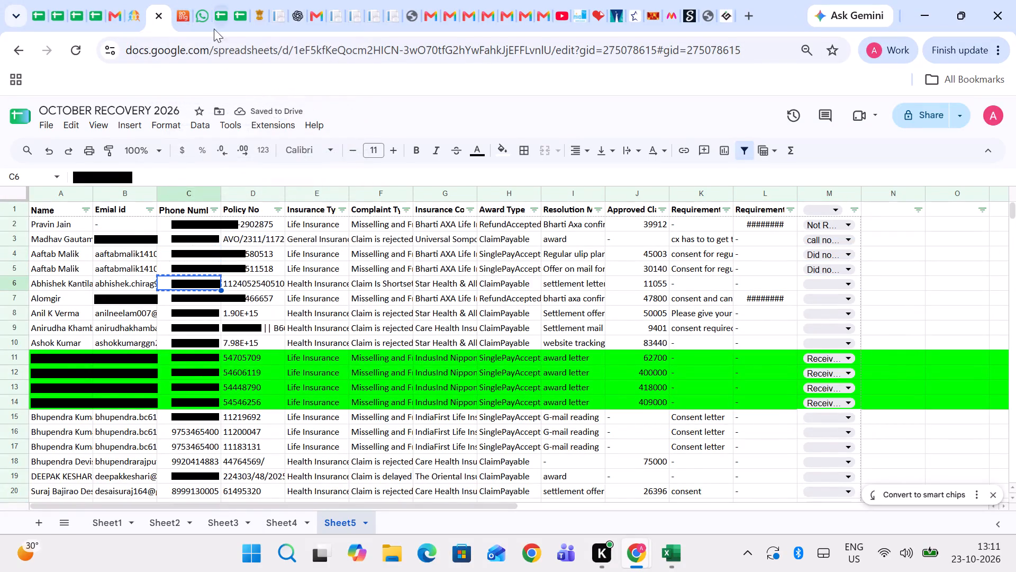
Switch to the Smartflo dialer and call the copied row 6 phone number.
left_click(179, 0)
double_click(421, 192)
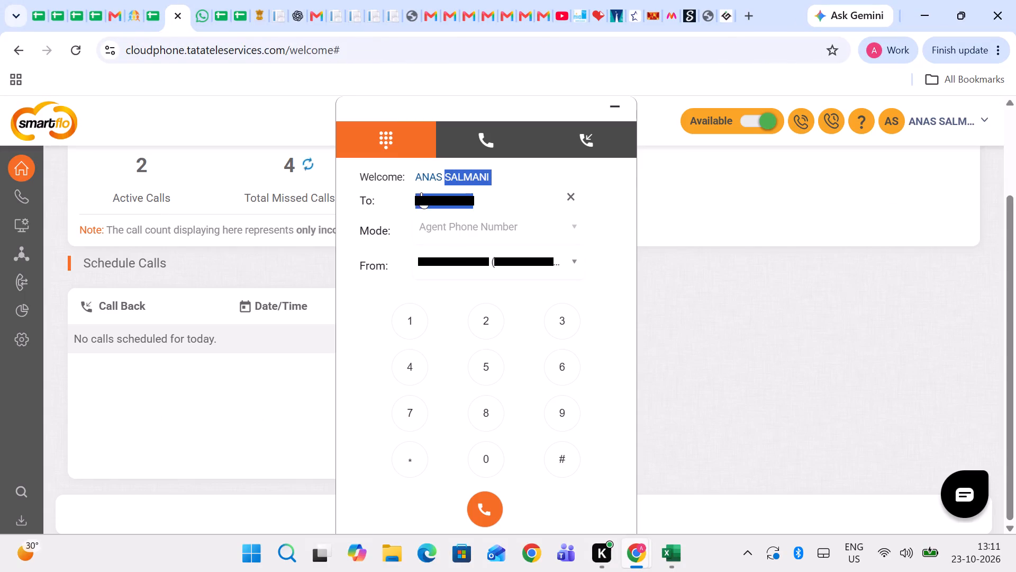
double_click(441, 206)
key("ctrl+v")
left_click(472, 517)
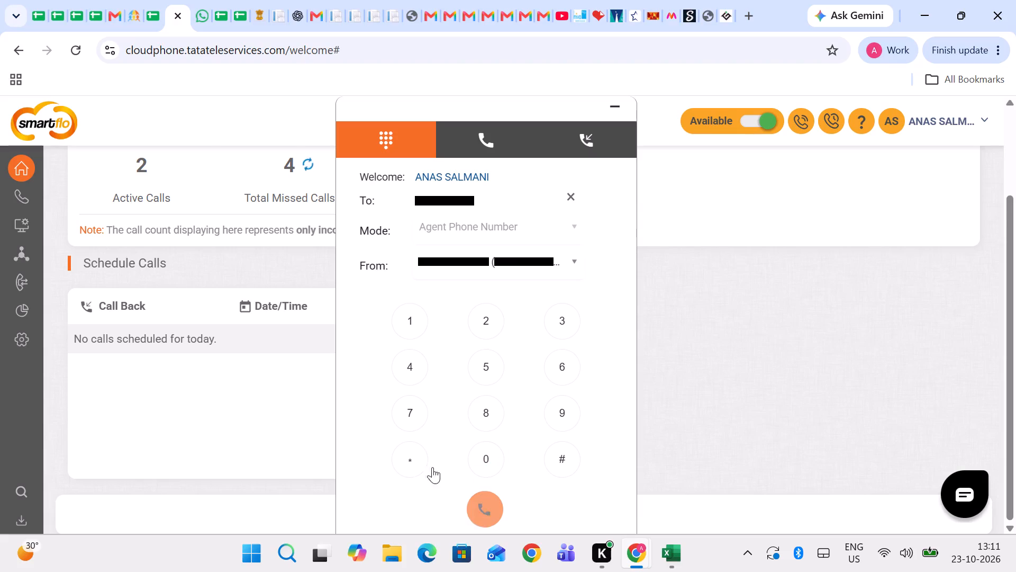
Switch to Insurance Samadhan and search the complaint list for the copied row 6 phone number.
left_click(132, 4)
left_click_drag(108, 231, 71, 229)
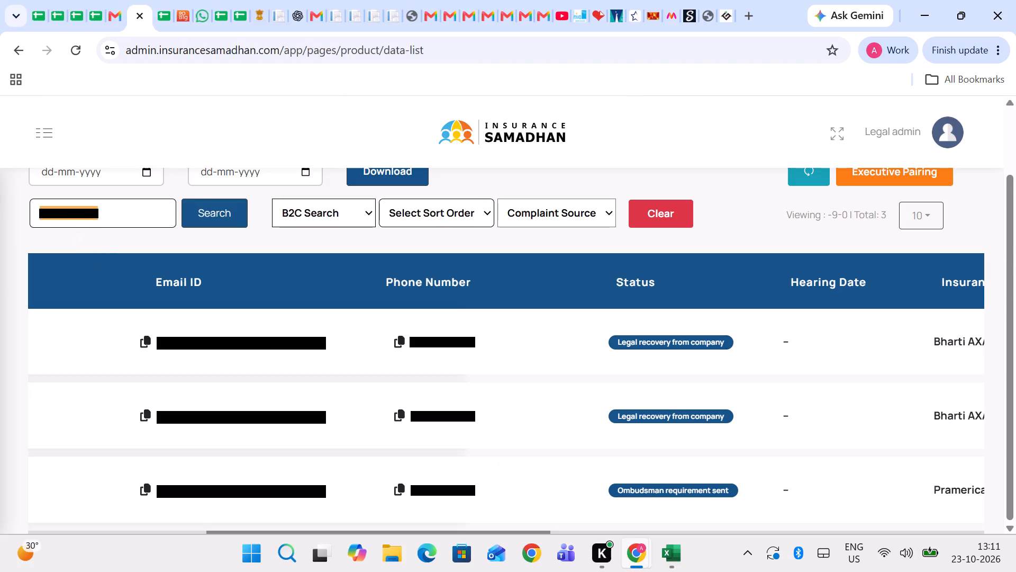
double_click(97, 217)
key("ctrl+v")
key("ctrl+Return")
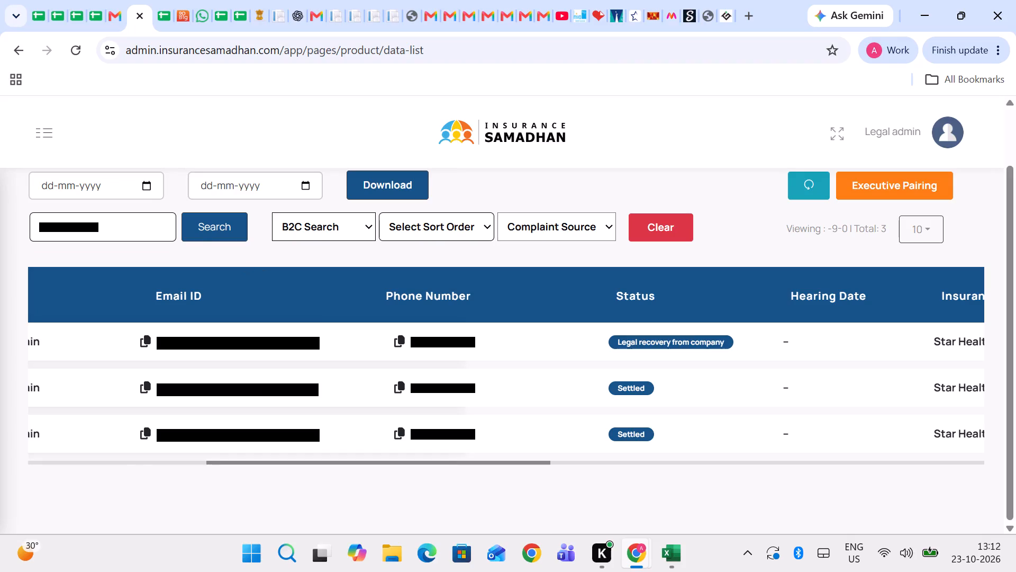
Check the latest entries in the status history of the first complaint listed for the row 6 client, and close it.
scroll(301, 293, "right", 2)
left_click(304, 329)
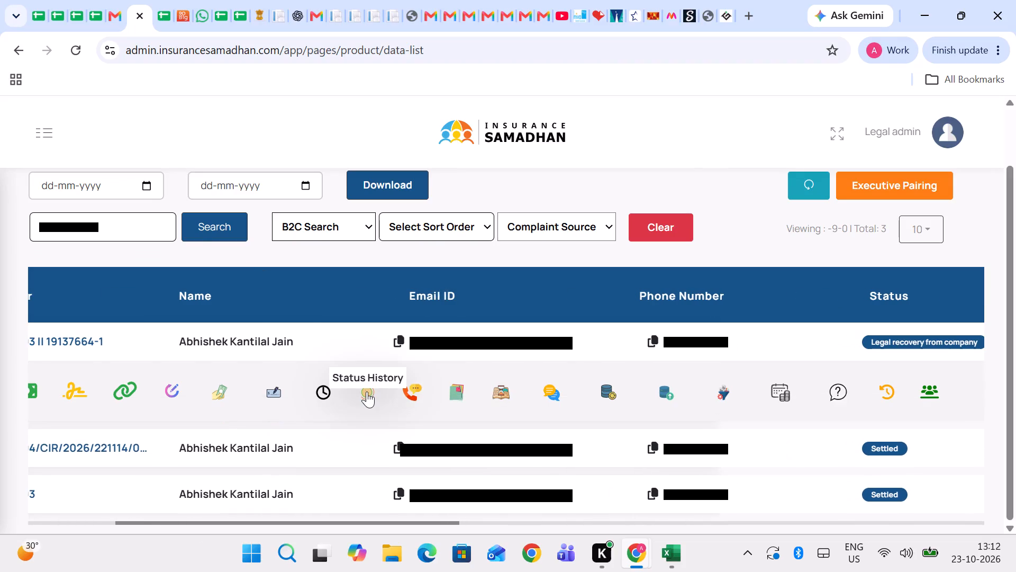
left_click(367, 391)
scroll(367, 391, "down", 4)
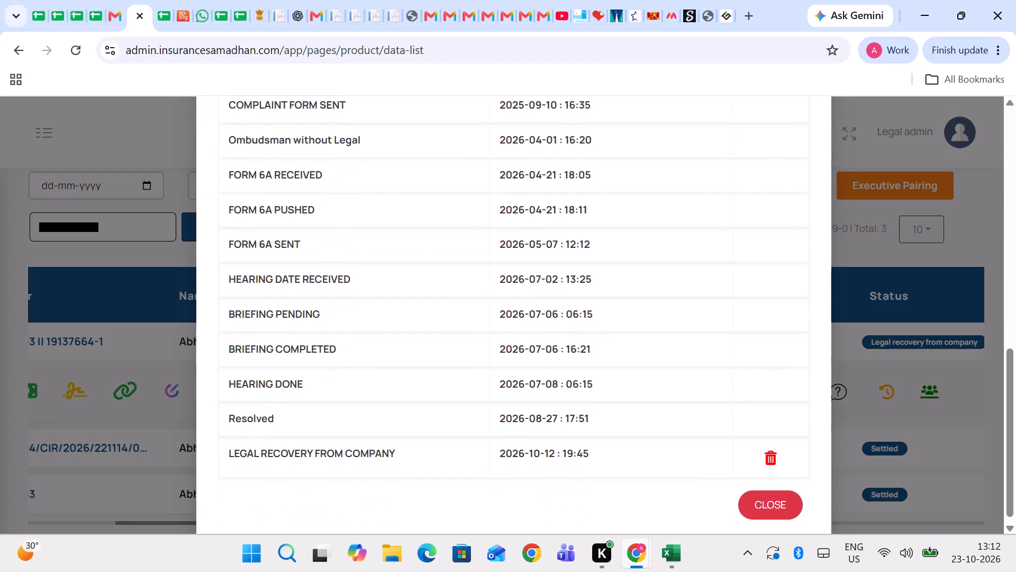
left_click(154, 437)
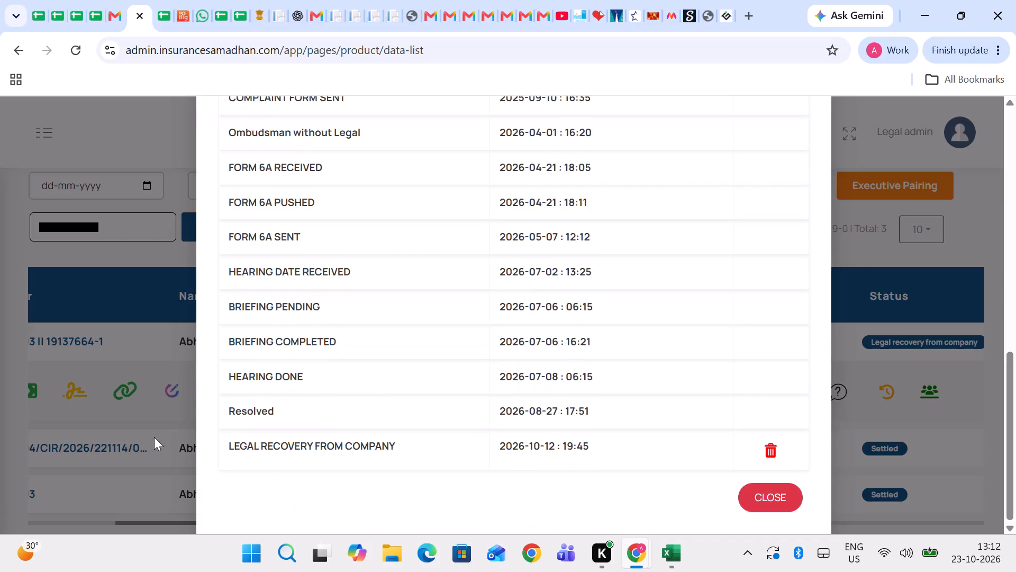
Open the communication log of the first complaint listed for the row 6 client.
left_click(558, 387)
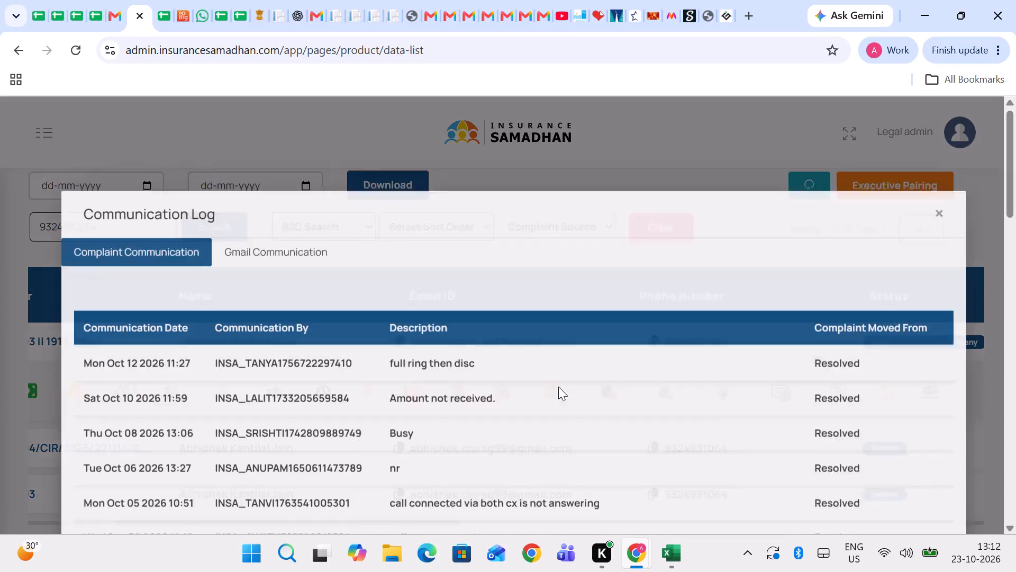
left_click_drag(428, 406, 456, 414)
Save a new comment "not answering" in this communication log, and close the log to return to the complaint list.
scroll(462, 421, "down", 1)
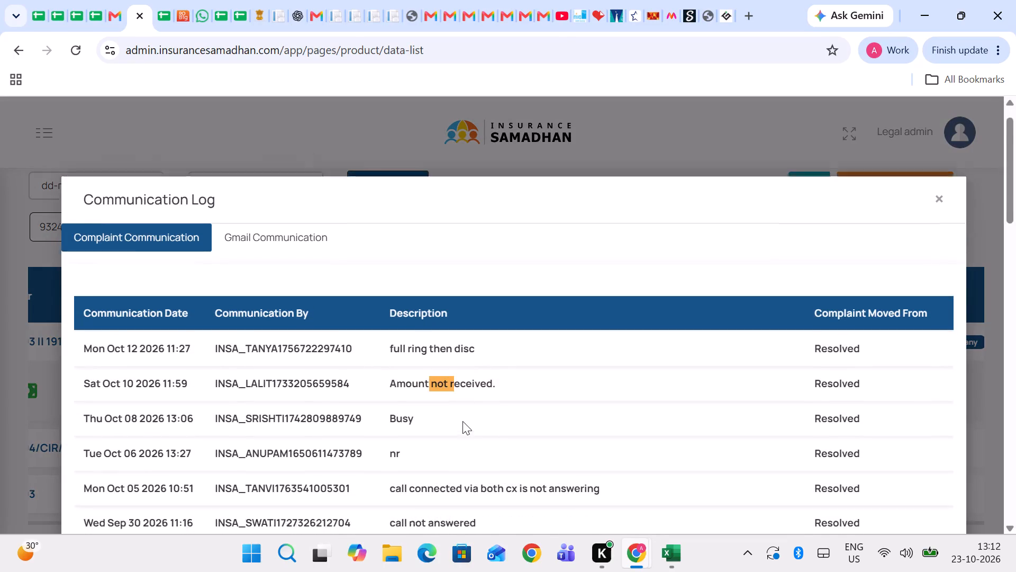
scroll(462, 421, "down", 9)
left_click(596, 483)
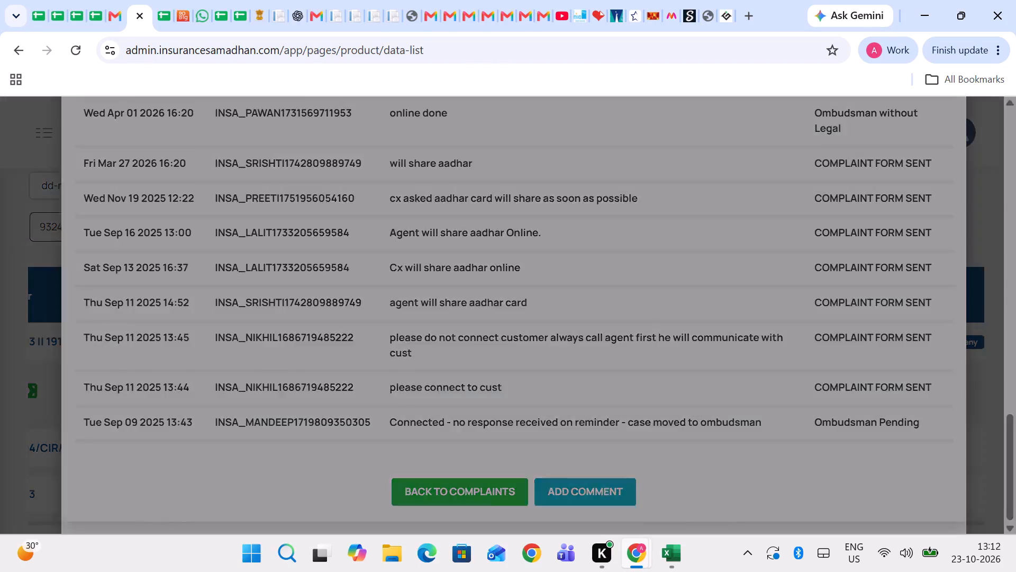
type("not")
key("space")
left_click(489, 435)
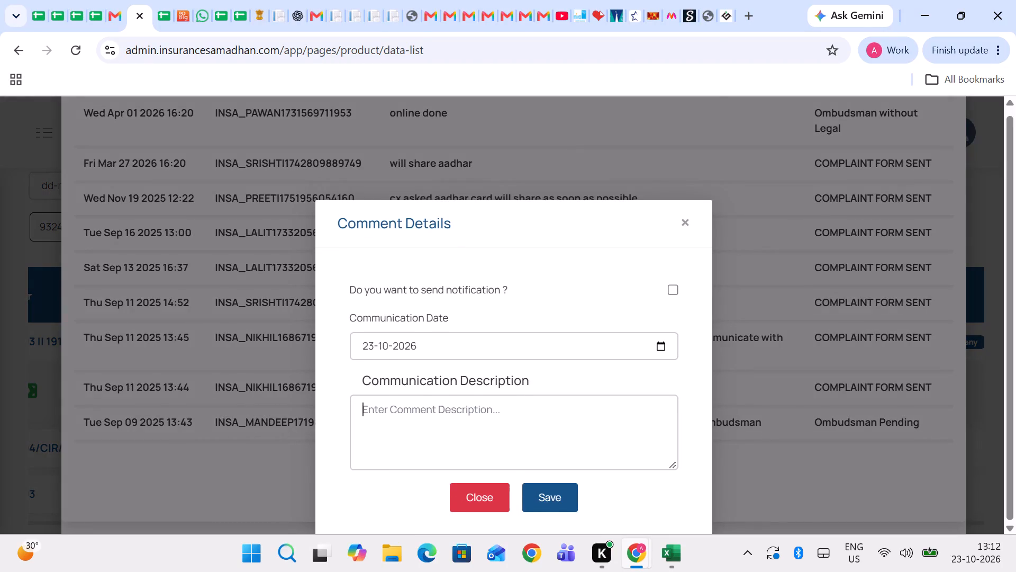
type("nota")
key("BackSpace")
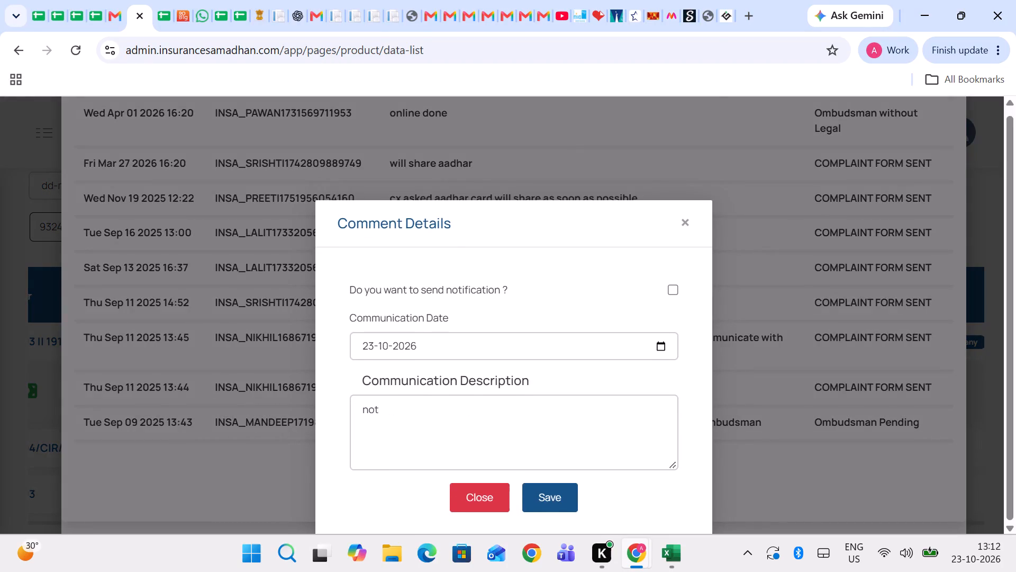
key("space")
type("answering")
key("space")
left_click(546, 488)
left_click(39, 261)
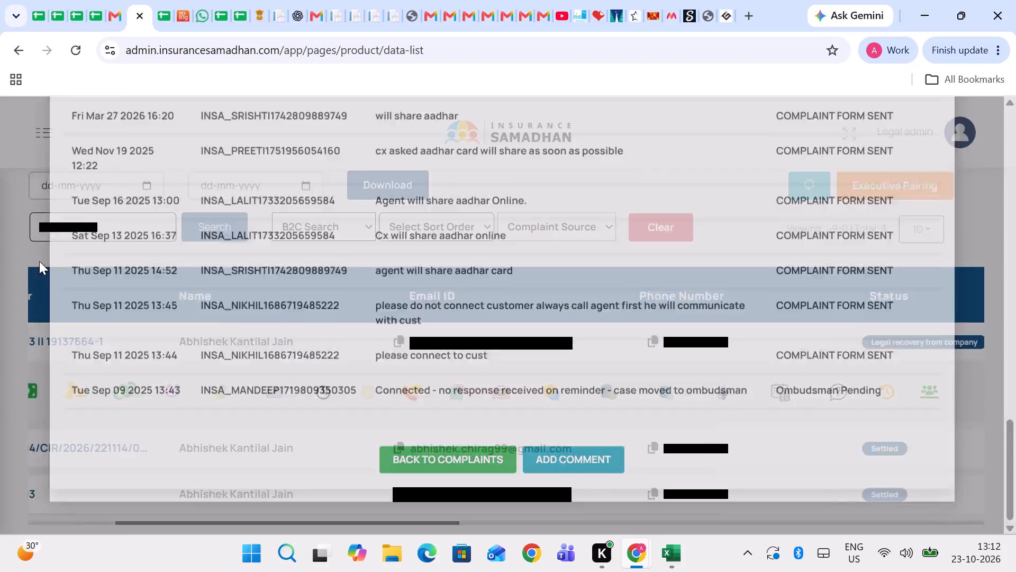
Switch to the complaint report in Excel, select the whole sheet, remove its existing filter and apply fresh header filters.
left_click(681, 561)
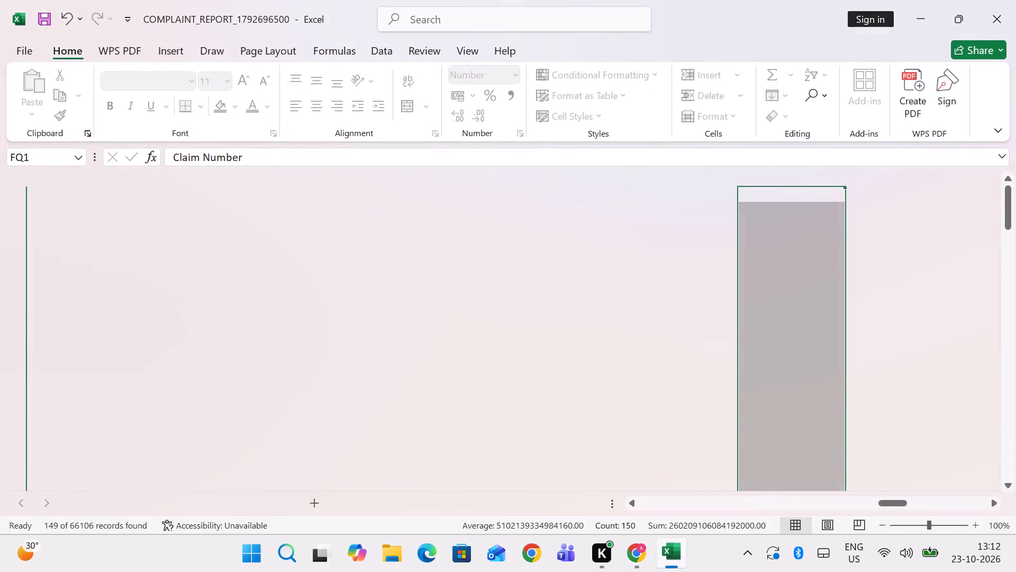
left_click(3, 175)
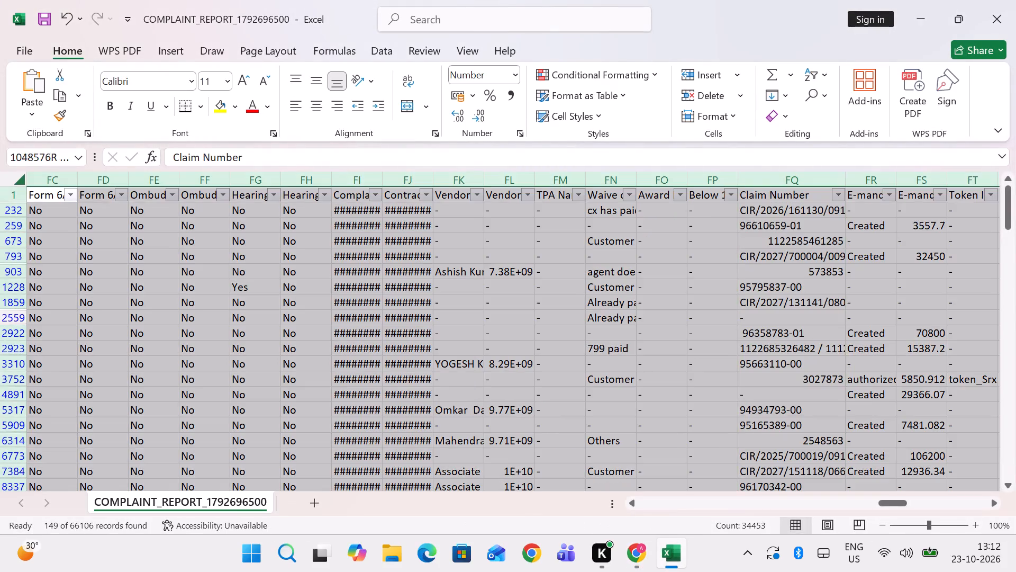
left_click(823, 77)
left_click(839, 169)
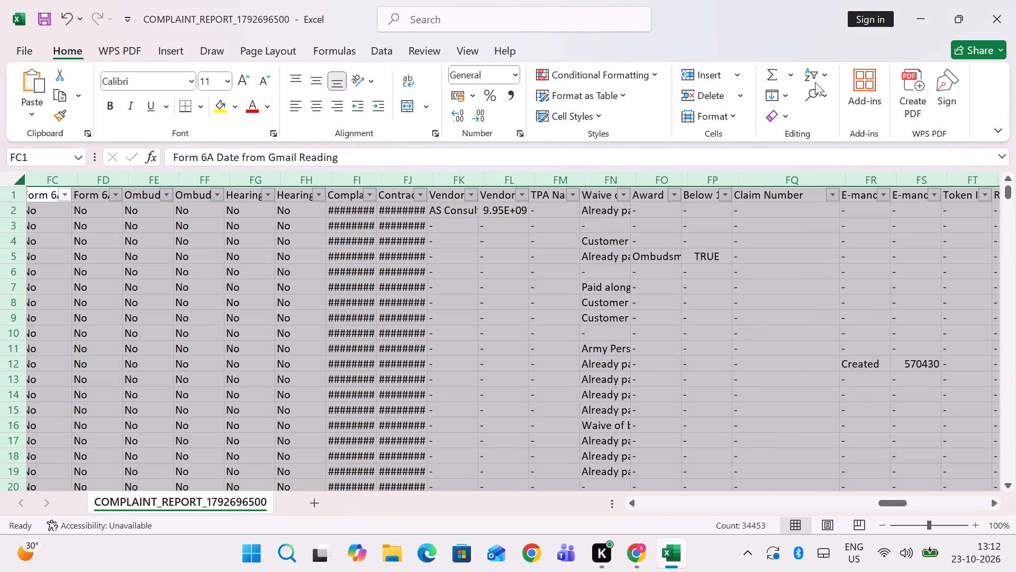
left_click(815, 82)
left_click(837, 165)
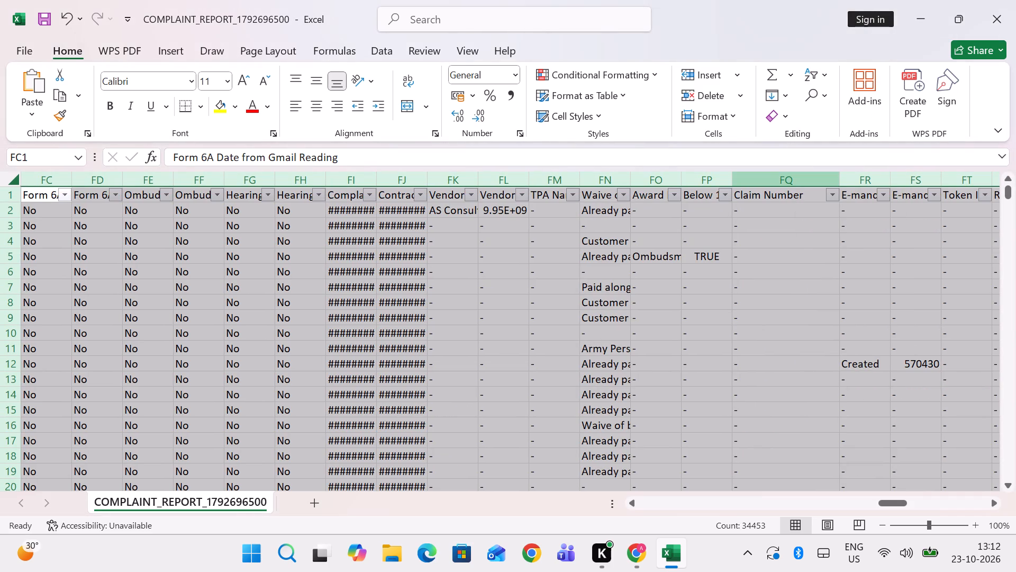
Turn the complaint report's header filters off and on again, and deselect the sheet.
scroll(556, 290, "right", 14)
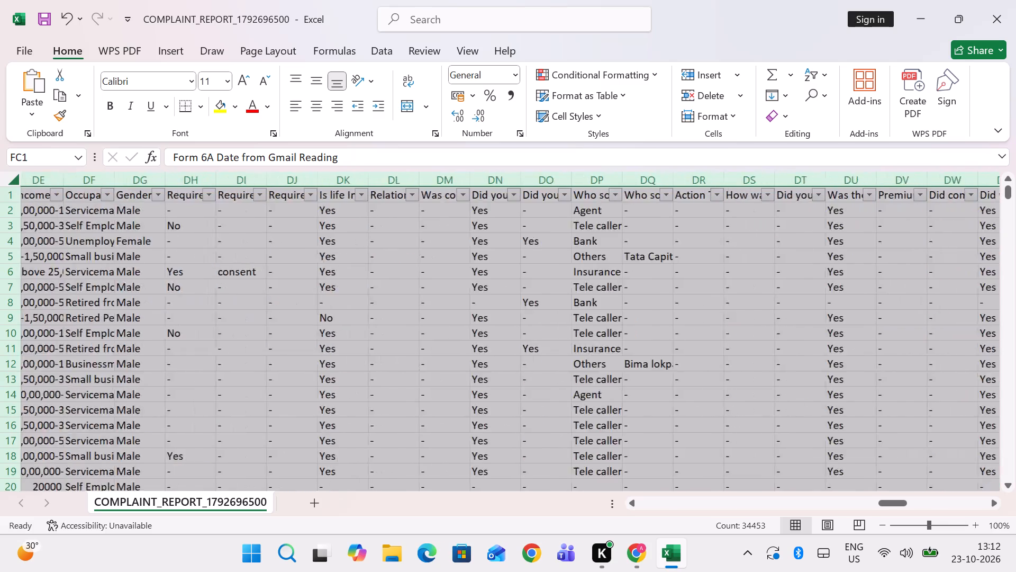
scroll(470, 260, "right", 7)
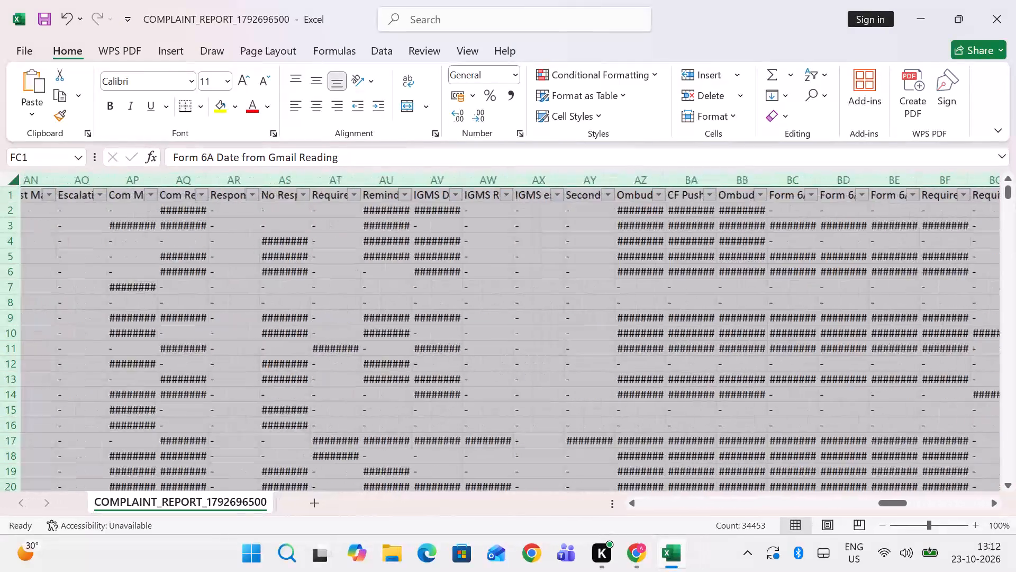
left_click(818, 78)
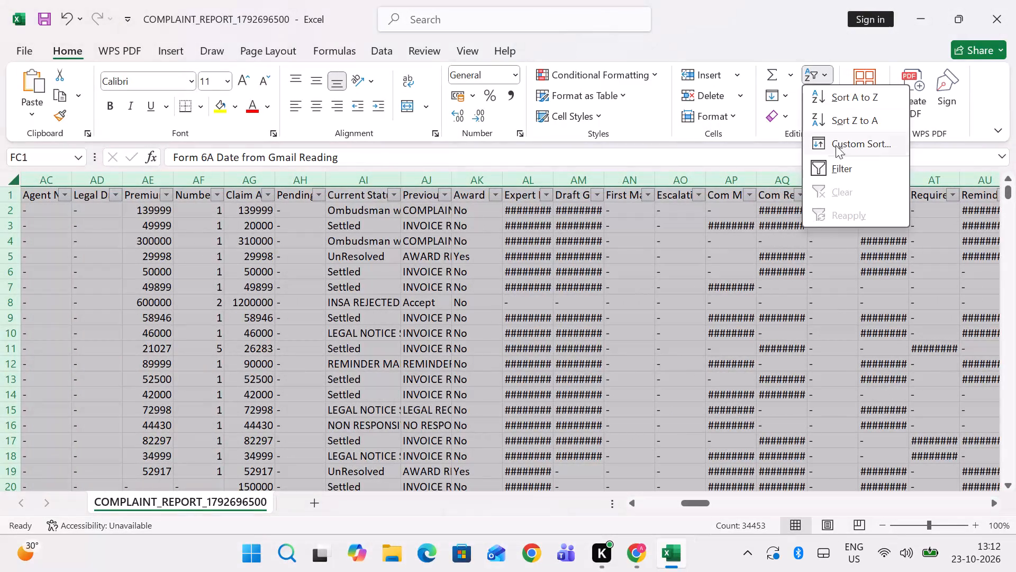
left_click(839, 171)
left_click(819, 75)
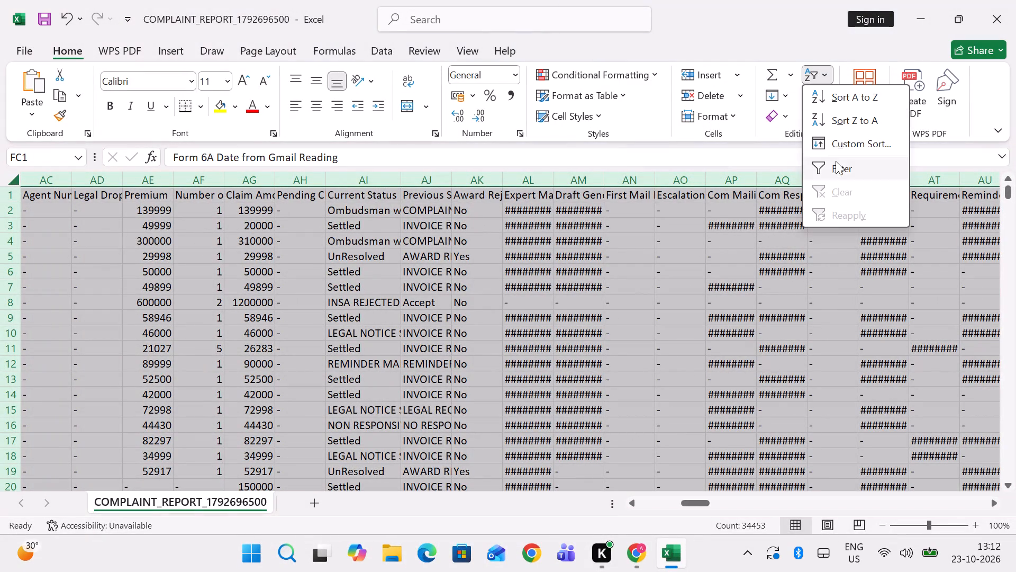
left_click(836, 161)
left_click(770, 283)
Look across the complaint report's columns from end to end to find the status columns.
scroll(770, 283, "left", 5)
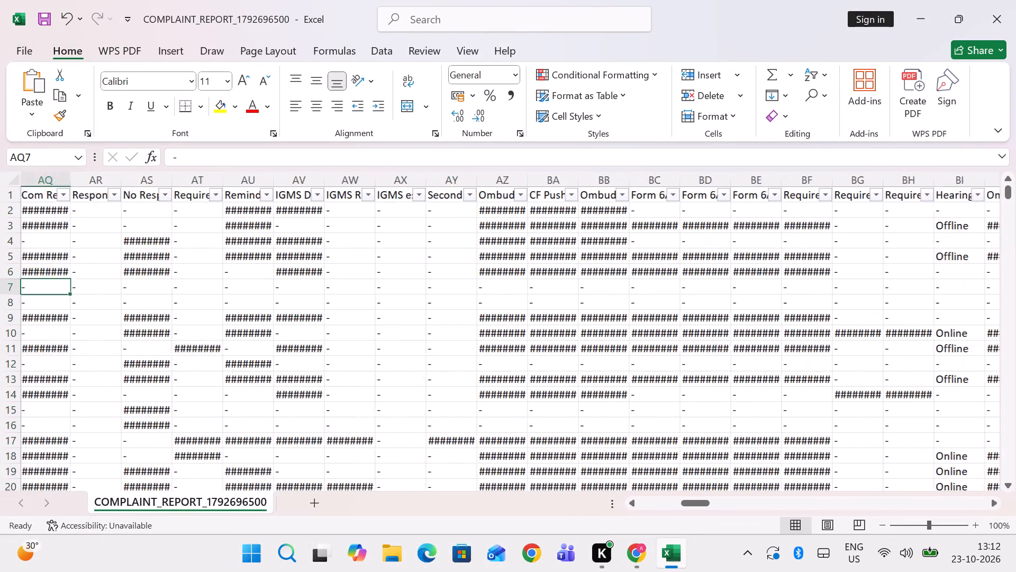
scroll(770, 283, "left", 5)
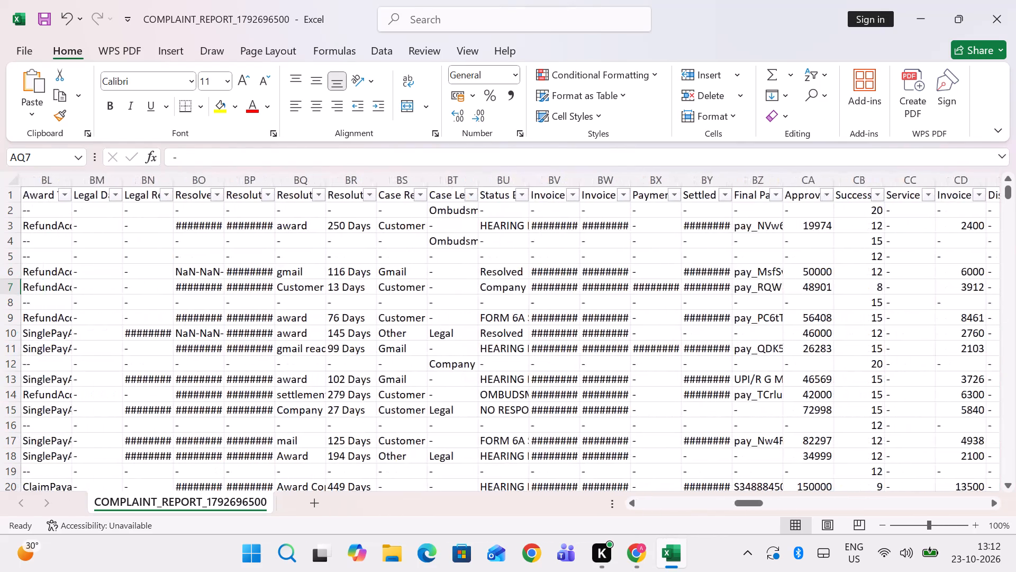
scroll(770, 283, "left", 7)
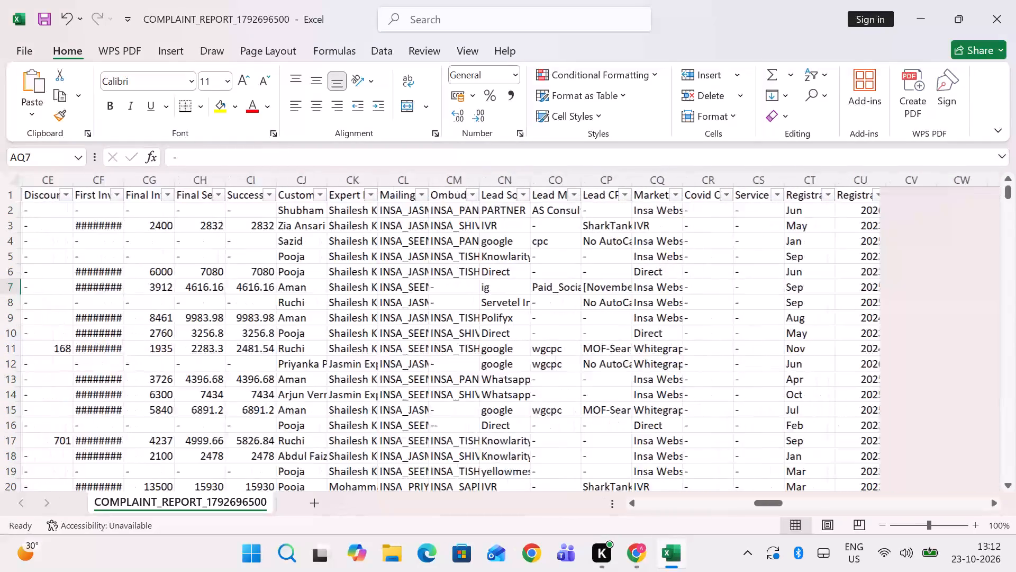
scroll(770, 283, "left", 3)
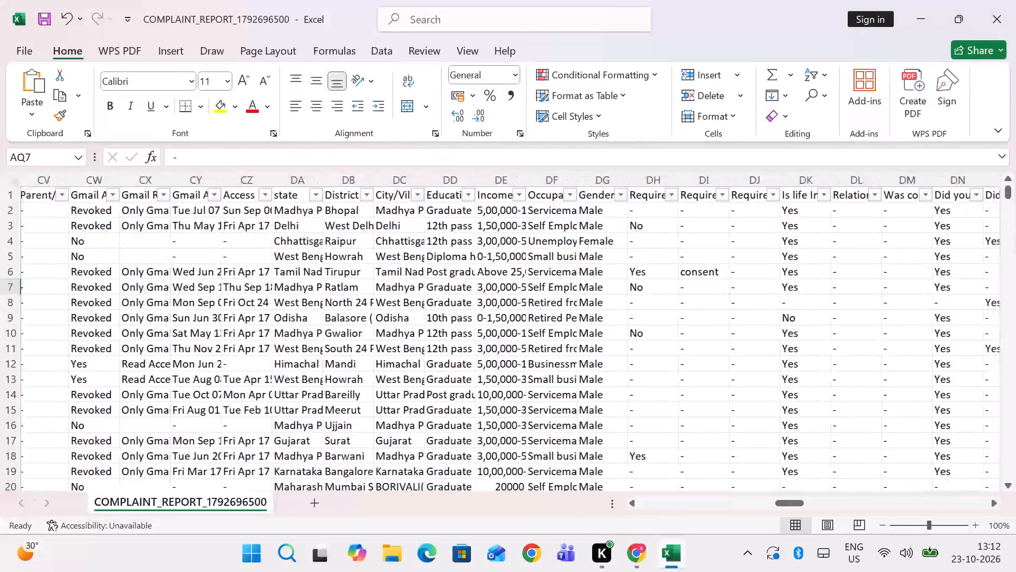
scroll(770, 283, "left", 3)
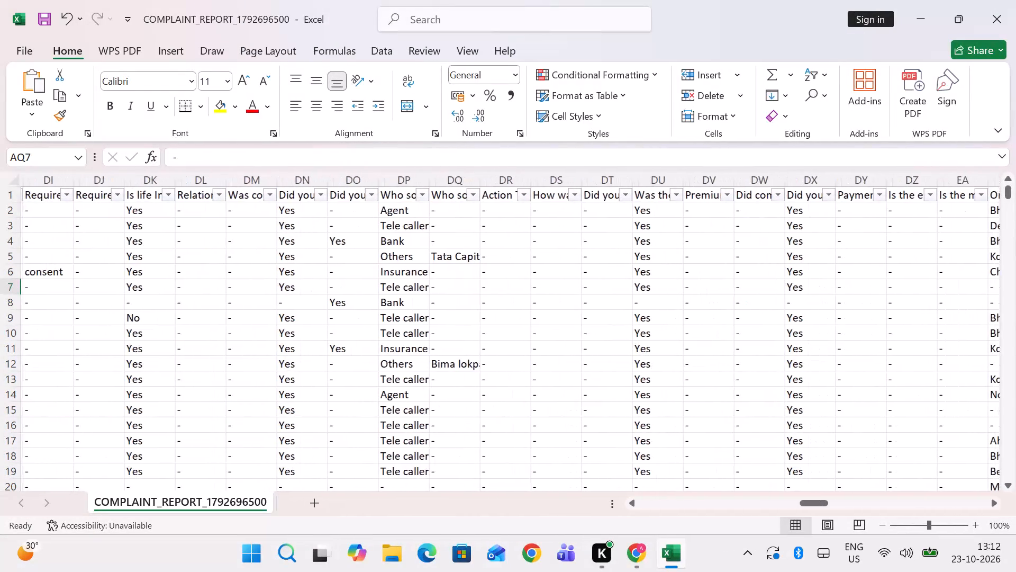
scroll(770, 283, "left", 6)
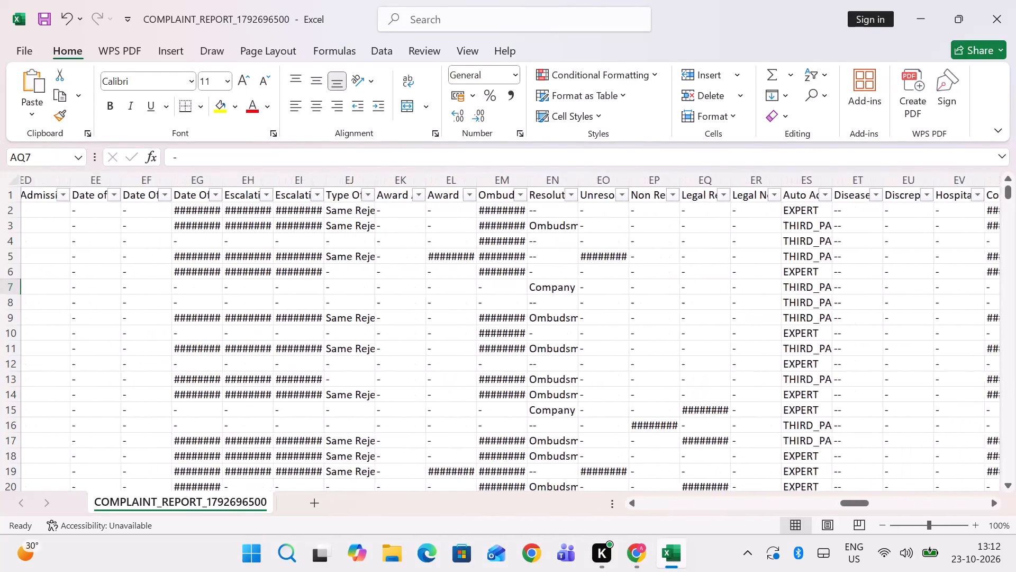
scroll(770, 283, "left", 1)
scroll(770, 283, "right", 6)
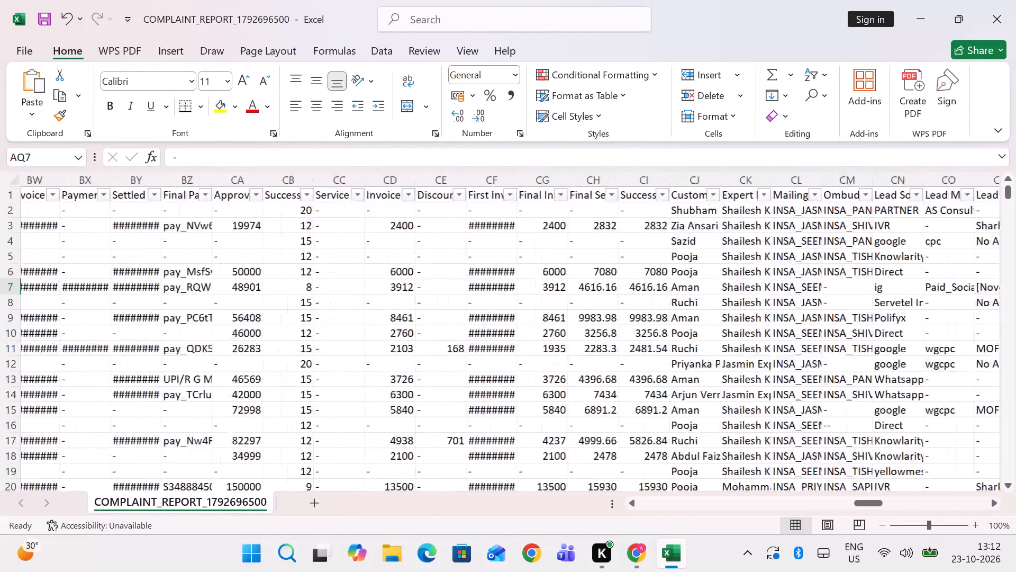
scroll(770, 283, "right", 13)
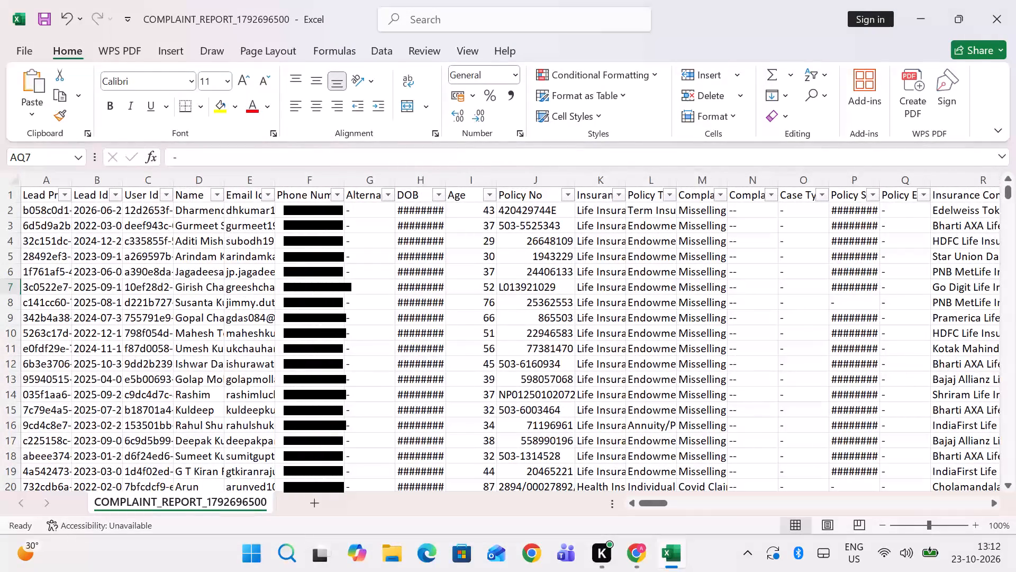
Widen the Previous Status column and filter it on "legal" entries, keeping only legal notice sent to company and legal recovery from company.
scroll(750, 268, "left", 2)
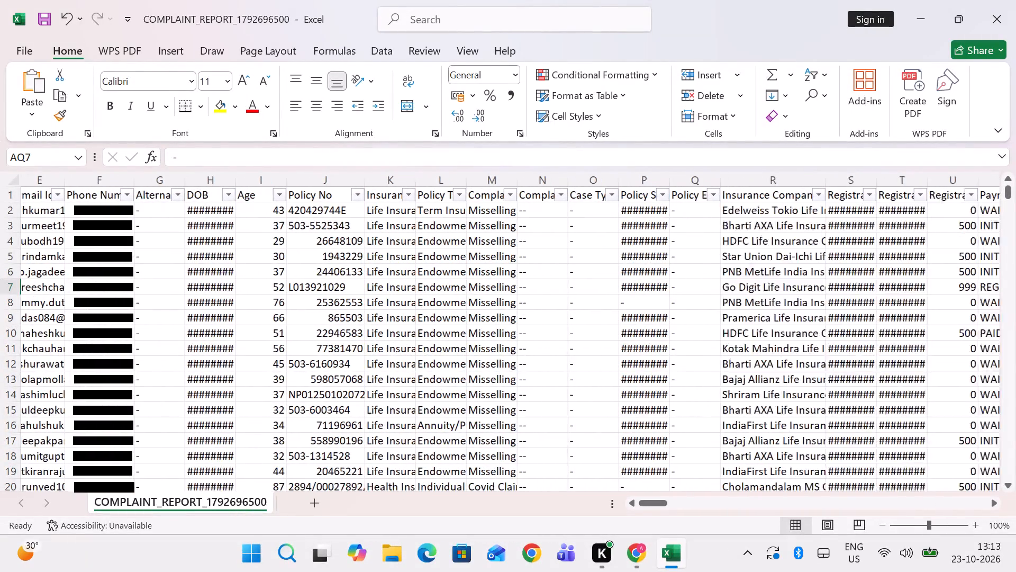
scroll(750, 268, "left", 2)
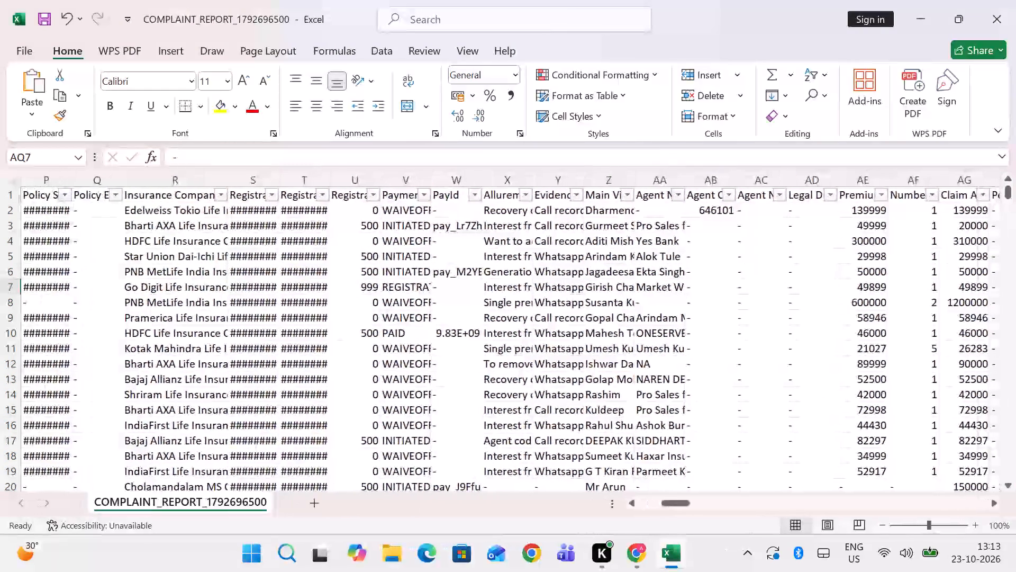
scroll(750, 268, "left", 4)
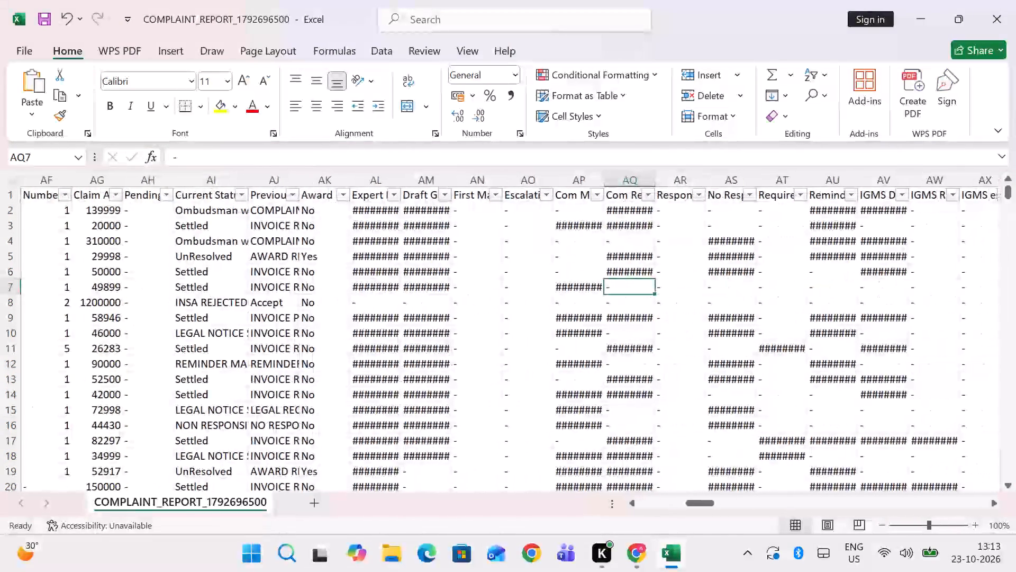
left_click_drag(298, 179, 336, 178)
left_click(333, 194)
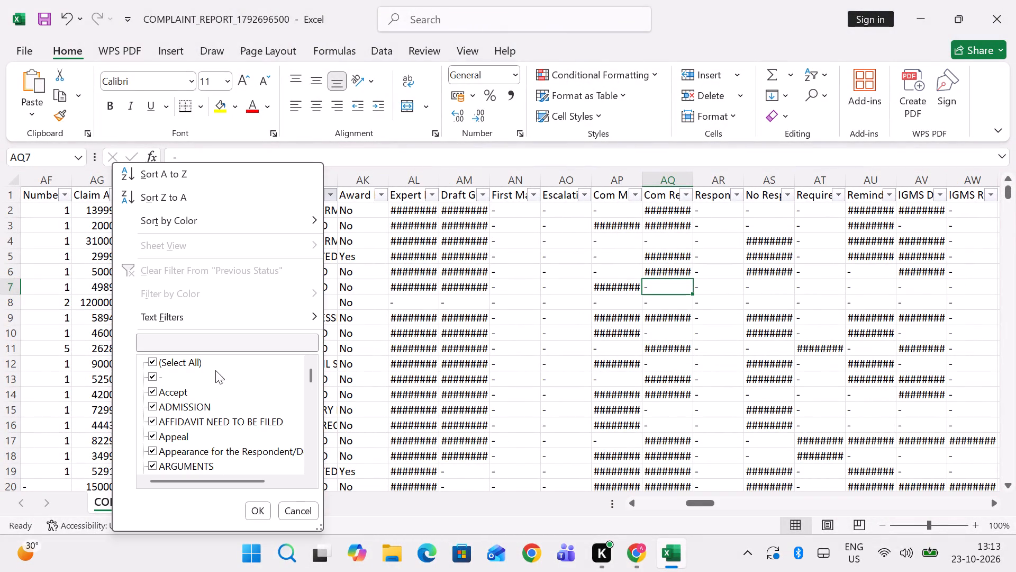
left_click(184, 368)
scroll(196, 418, "down", 2)
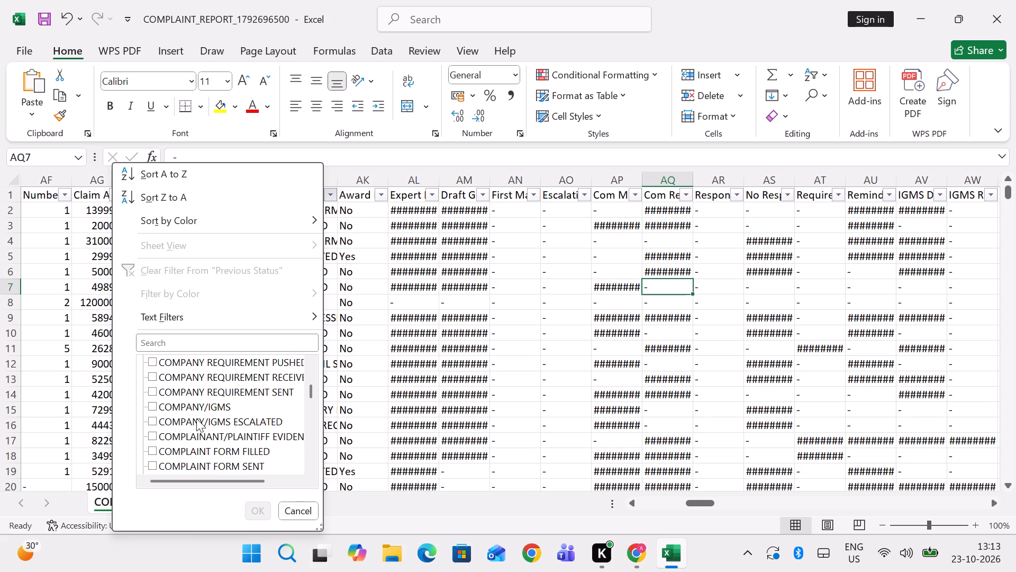
left_click(195, 347)
type("le")
scroll(195, 346, "left", 1)
key("g")
type("al")
key("space")
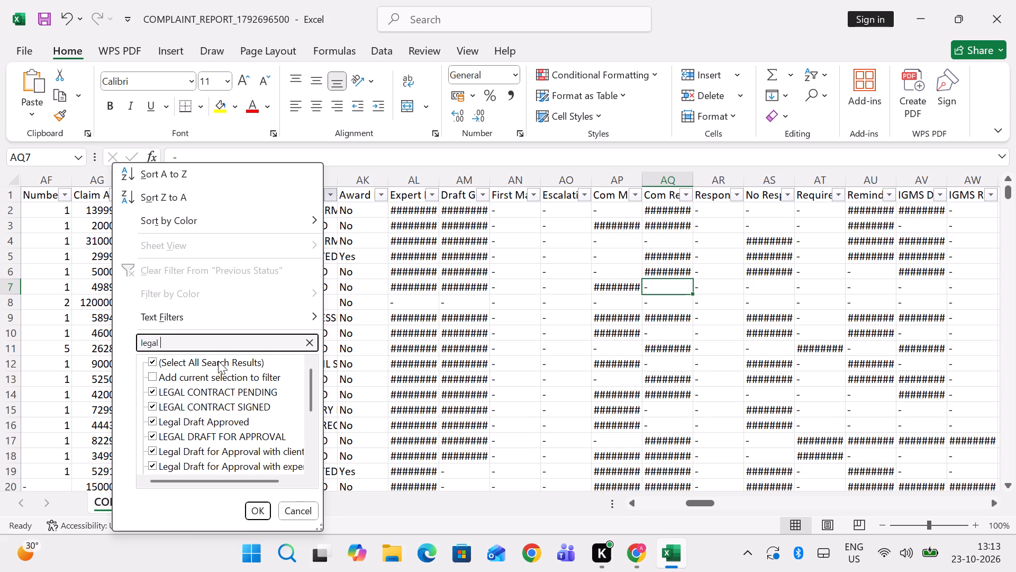
left_click(218, 361)
scroll(222, 436, "down", 1)
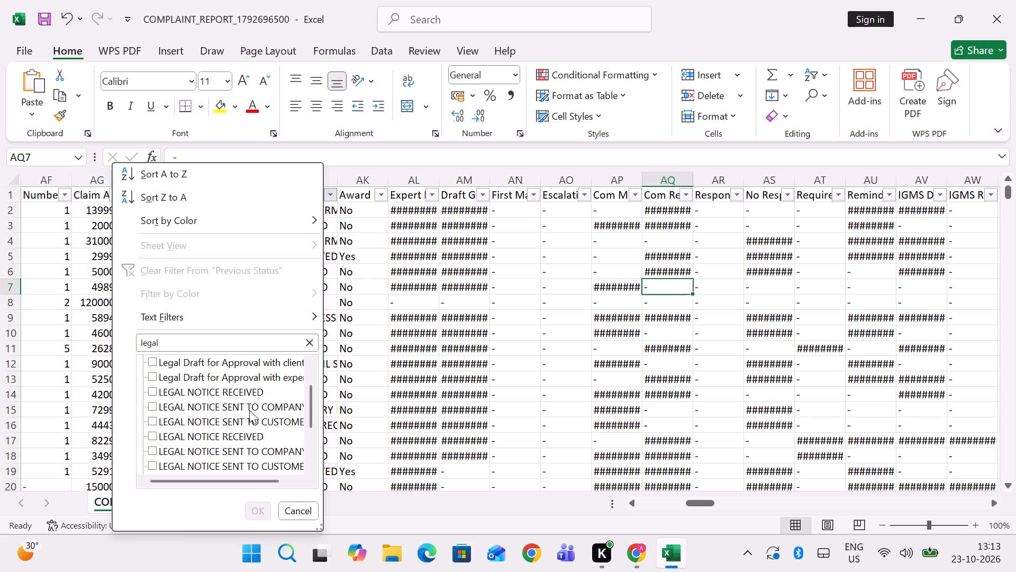
left_click(249, 410)
left_click(232, 466)
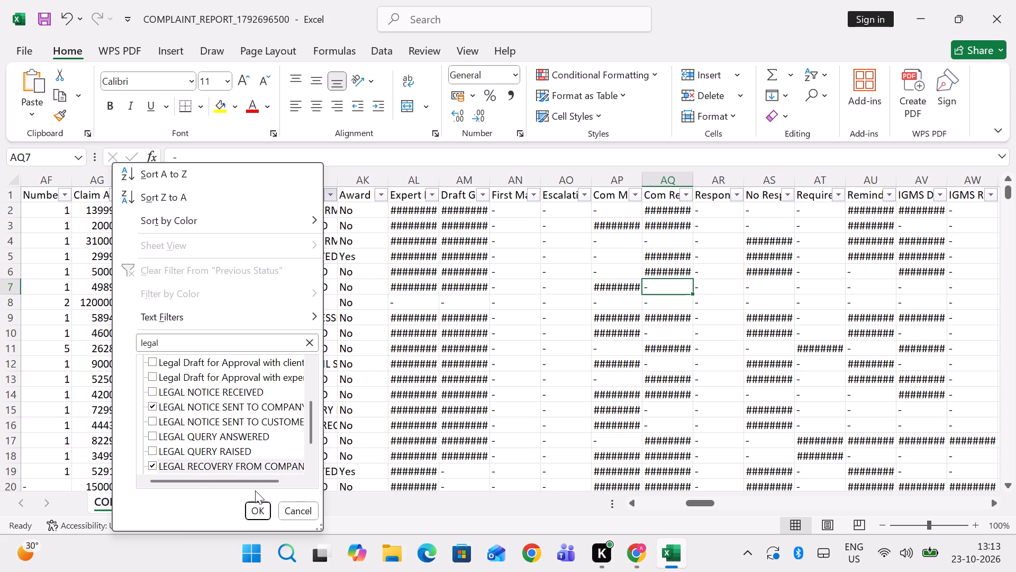
left_click(254, 508)
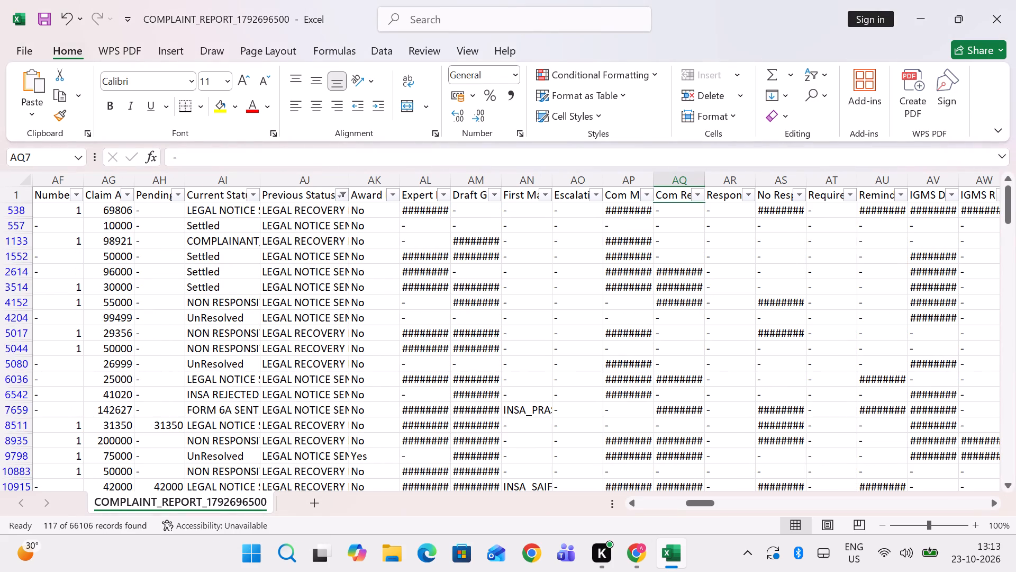
Filter the Current Status column to show only Settled complaints.
left_click(253, 193)
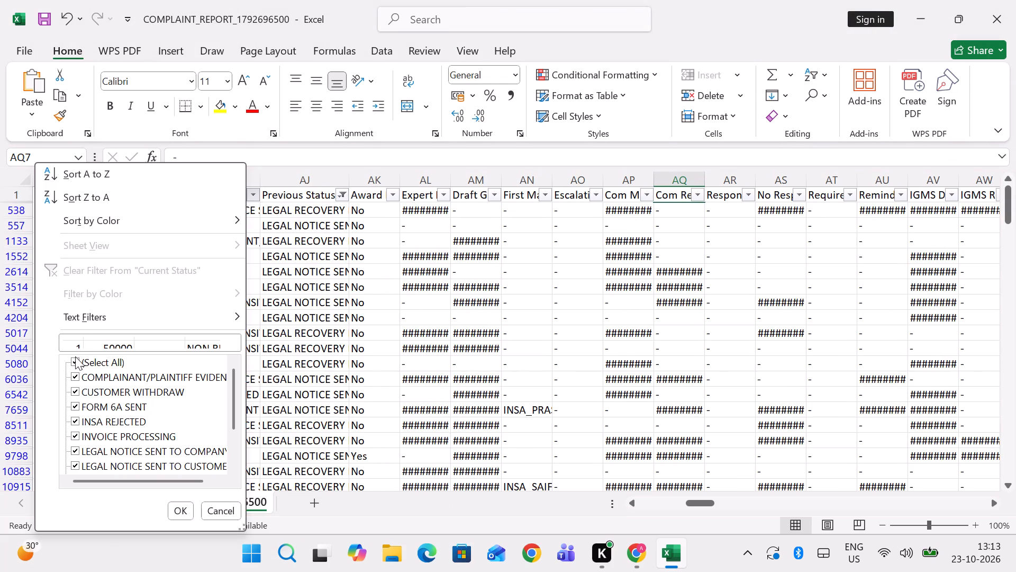
left_click(74, 356)
scroll(122, 444, "down", 2)
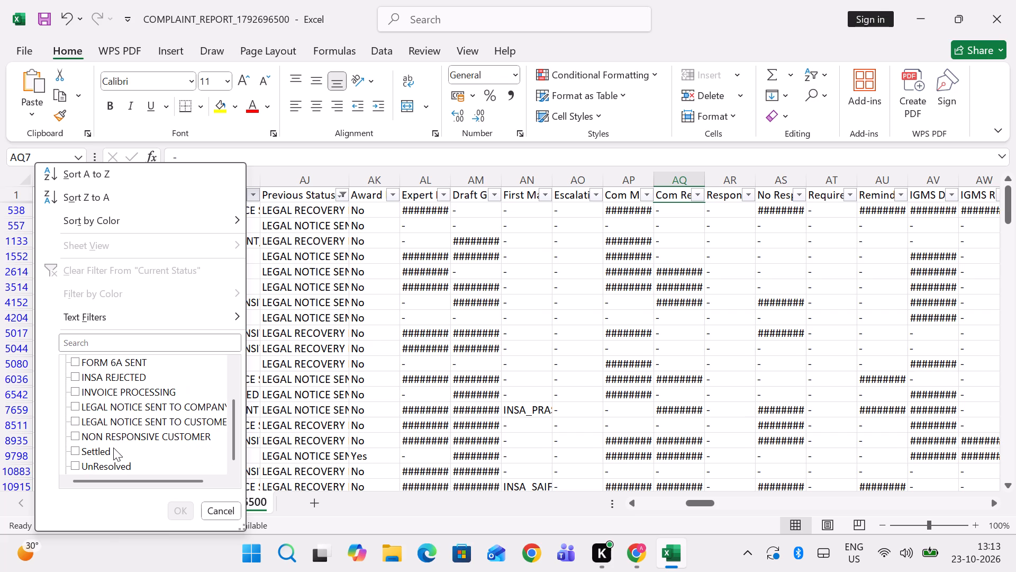
left_click(97, 438)
left_click(182, 509)
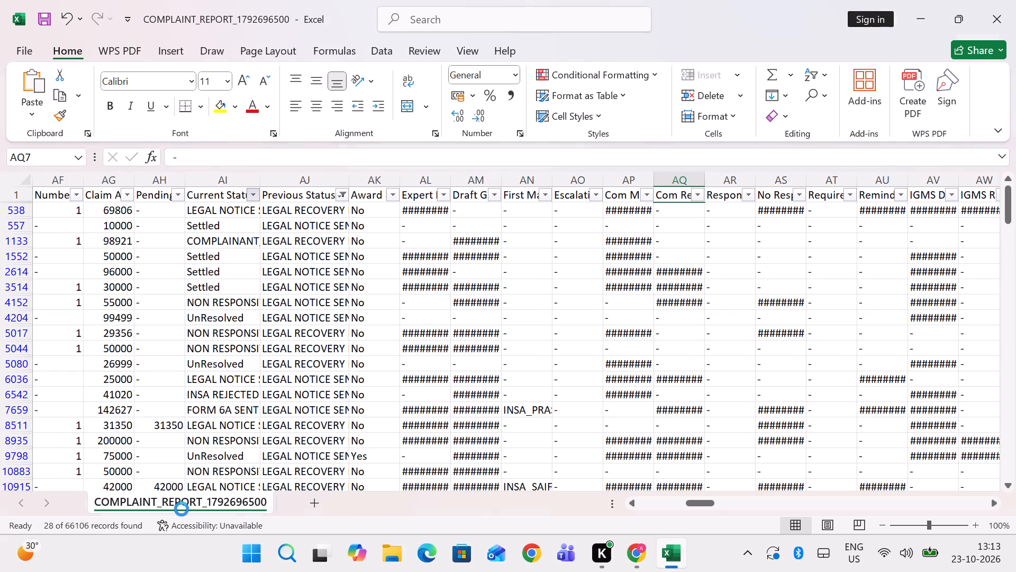
Select the Claim Amount column to check its total, and look through all the filtered rows.
left_click(117, 175)
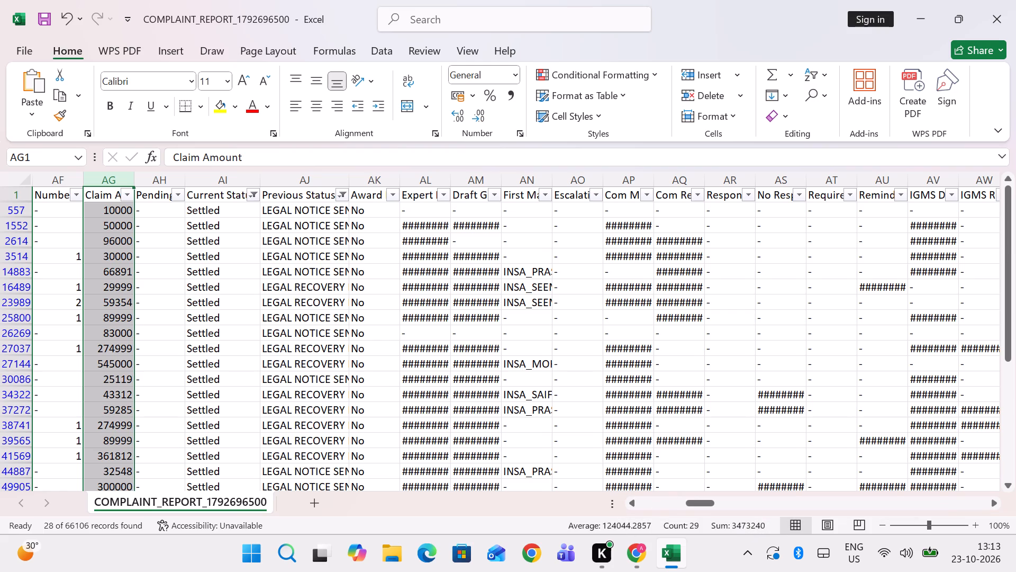
scroll(309, 298, "down", 1)
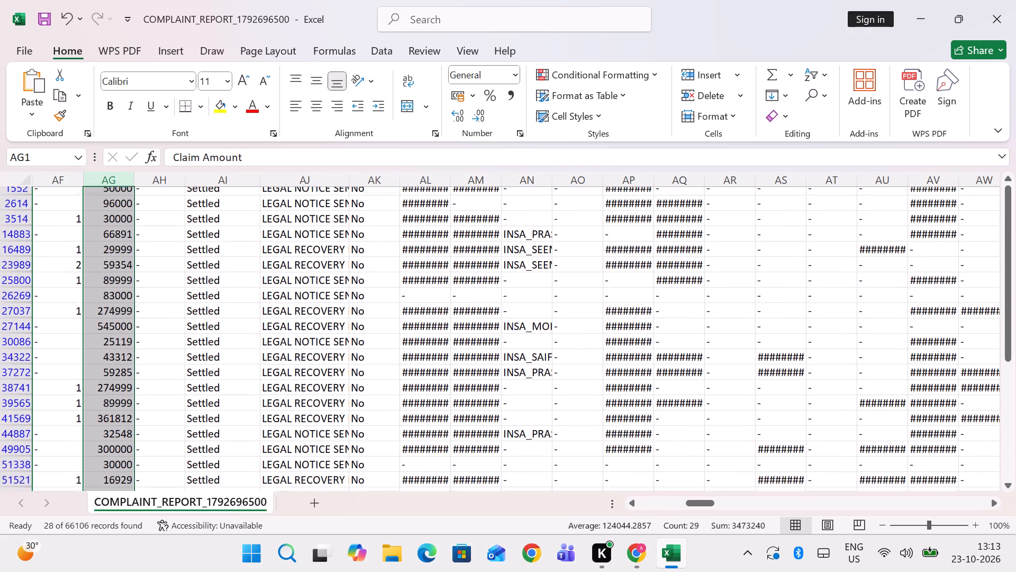
scroll(309, 298, "down", 2)
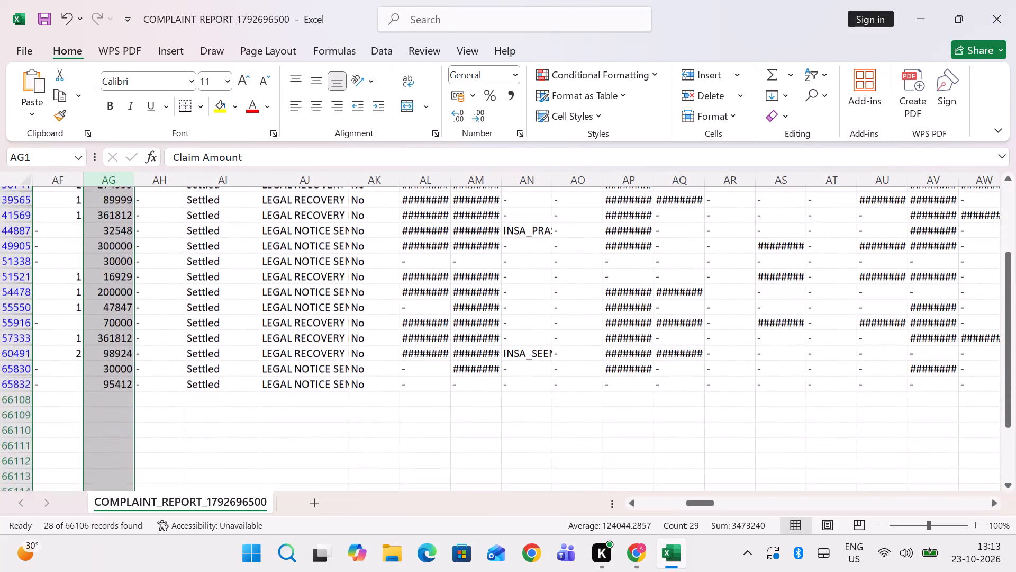
scroll(309, 298, "down", 1)
scroll(309, 298, "up", 5)
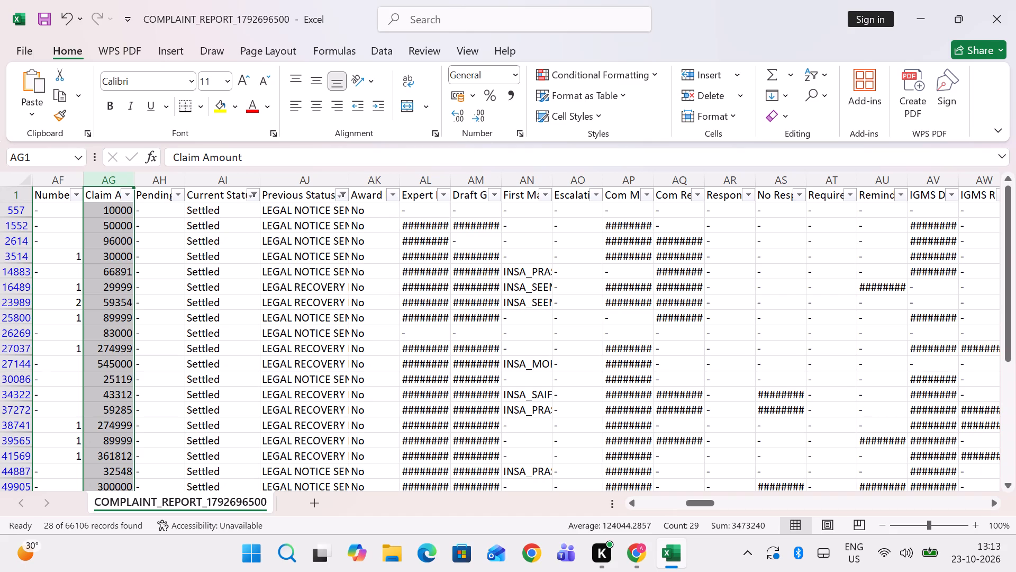
Select the whole complaint report, remove its filters, apply fresh header filters and deselect the sheet.
left_click(19, 177)
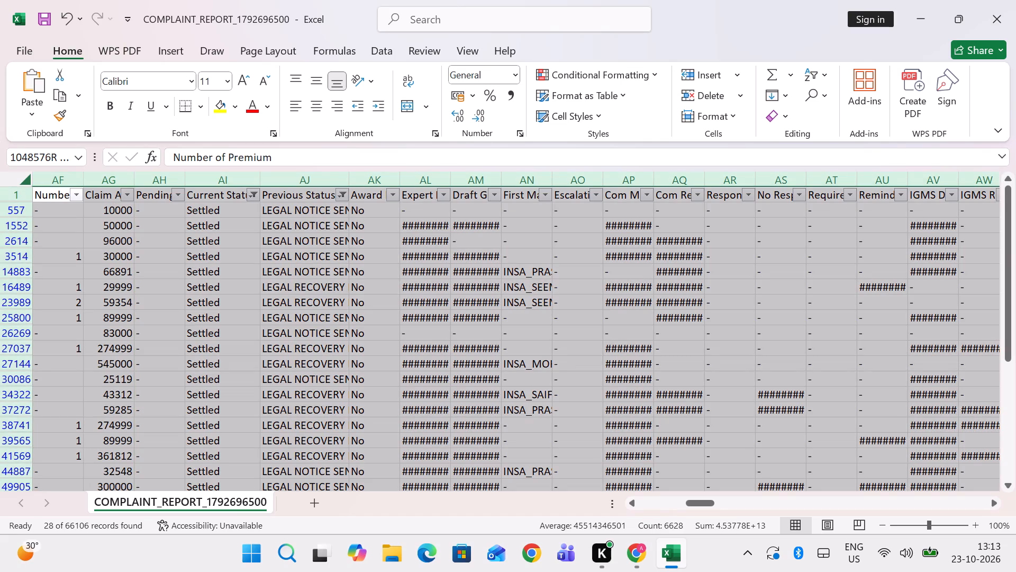
left_click(818, 74)
left_click(813, 65)
left_click(813, 65)
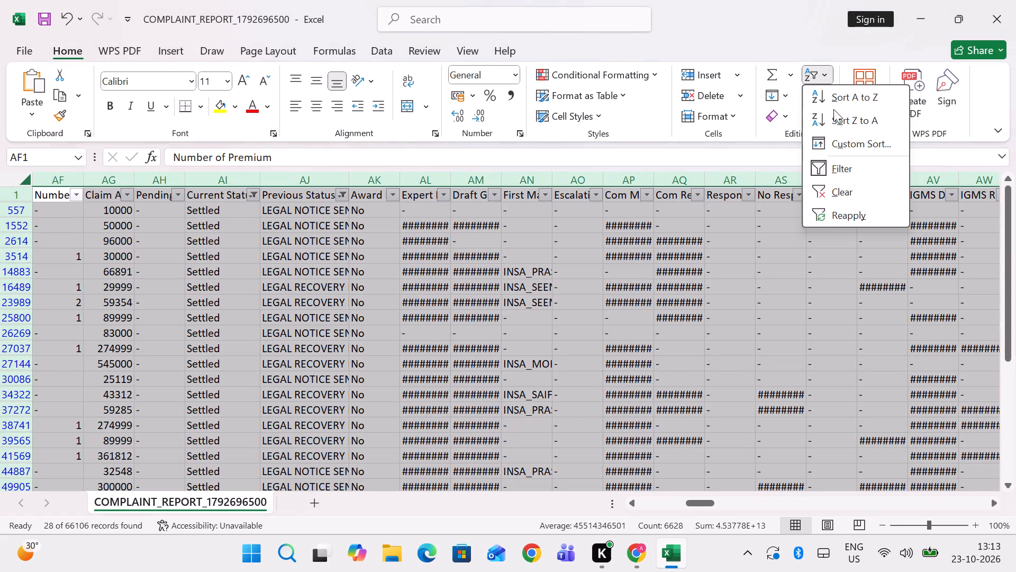
left_click(833, 168)
left_click(812, 71)
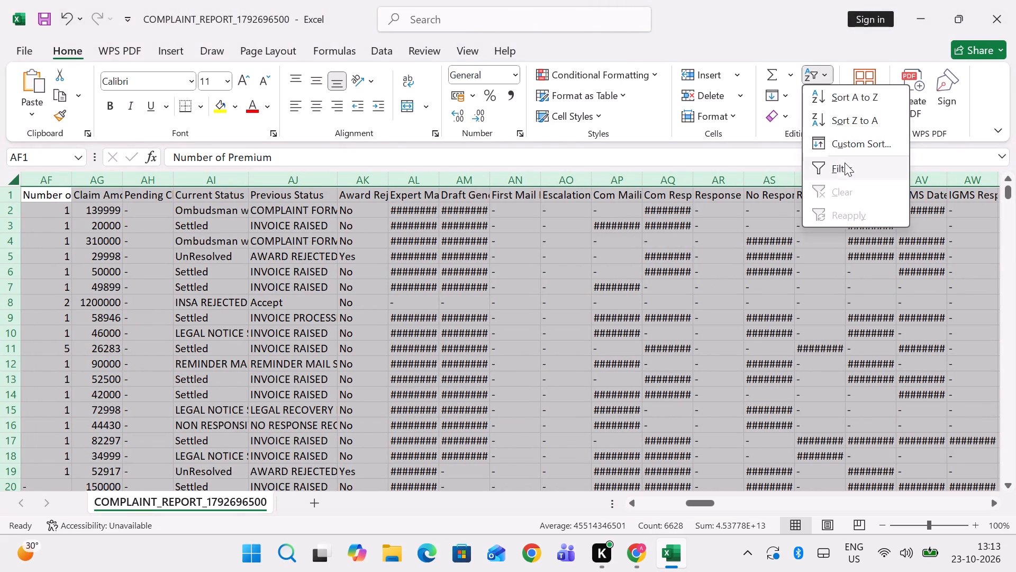
left_click(845, 165)
left_click(638, 336)
Widen the Invoice Raised Date column and filter it to October 2026 only.
scroll(638, 336, "left", 6)
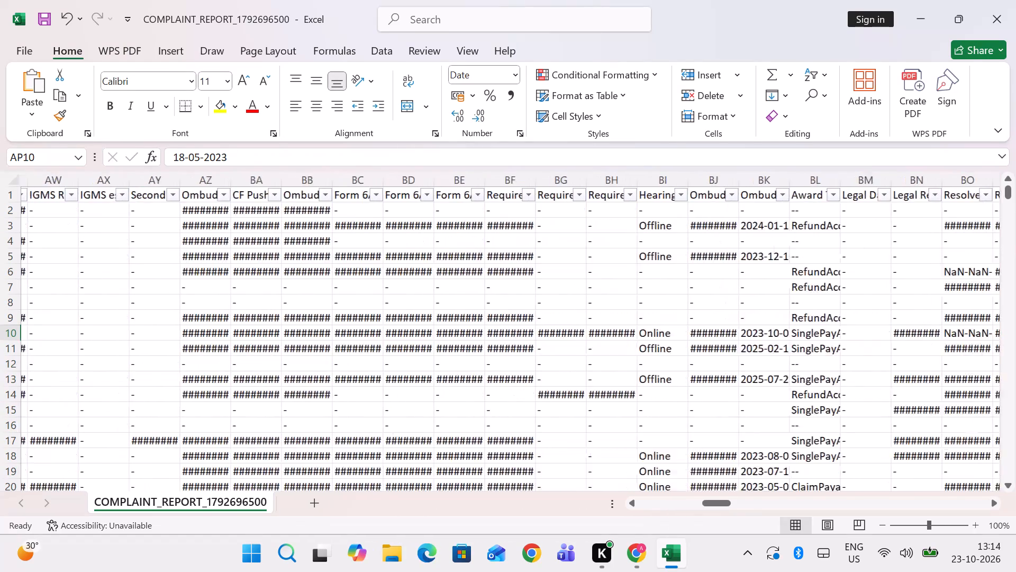
scroll(638, 336, "left", 3)
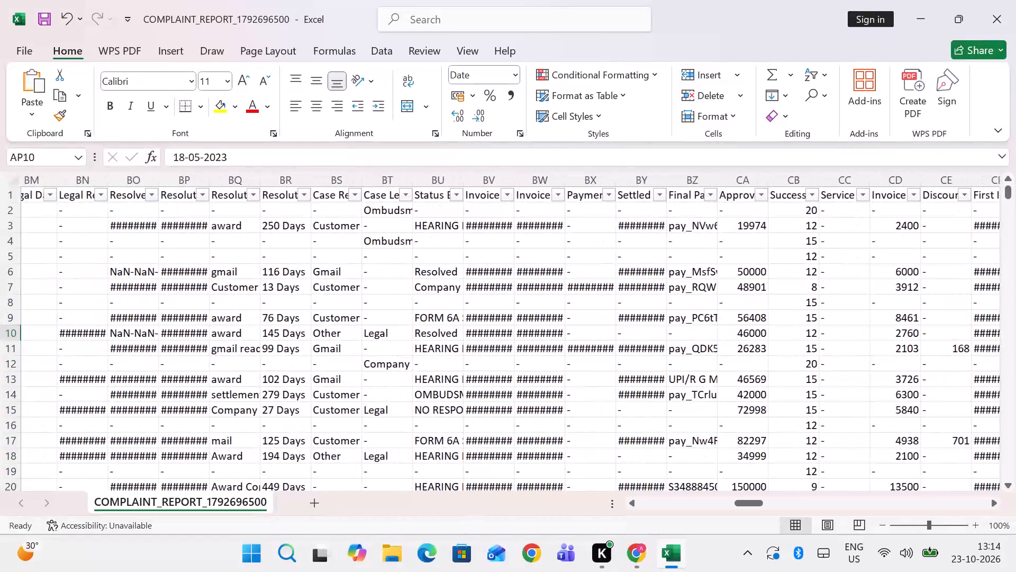
left_click_drag(526, 182, 606, 181)
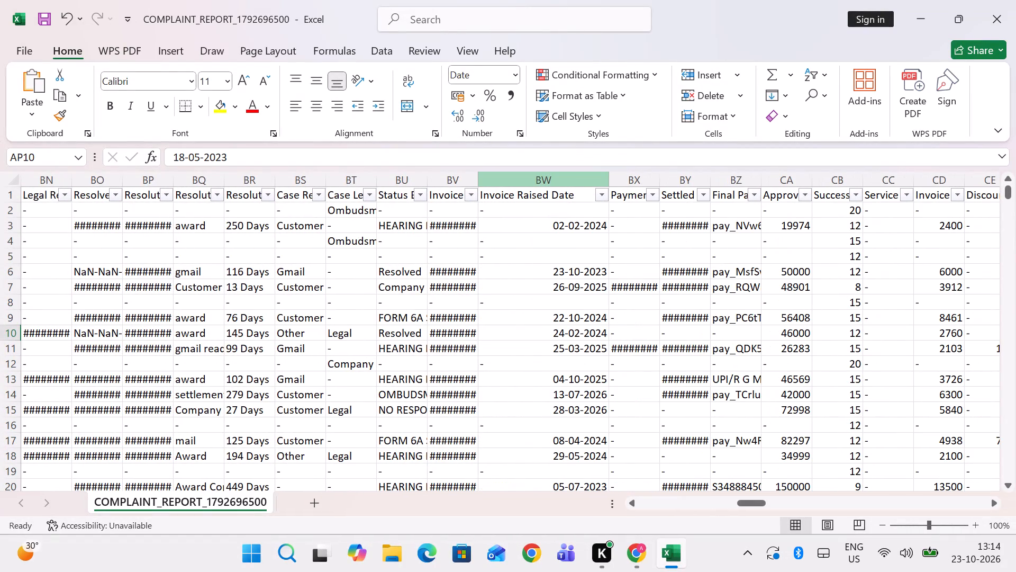
left_click(598, 194)
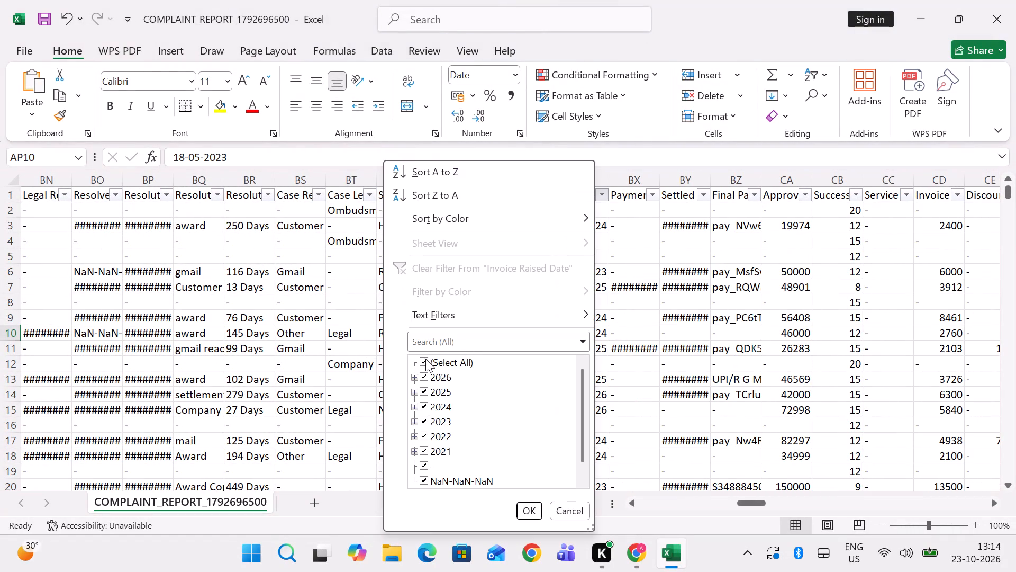
left_click(424, 360)
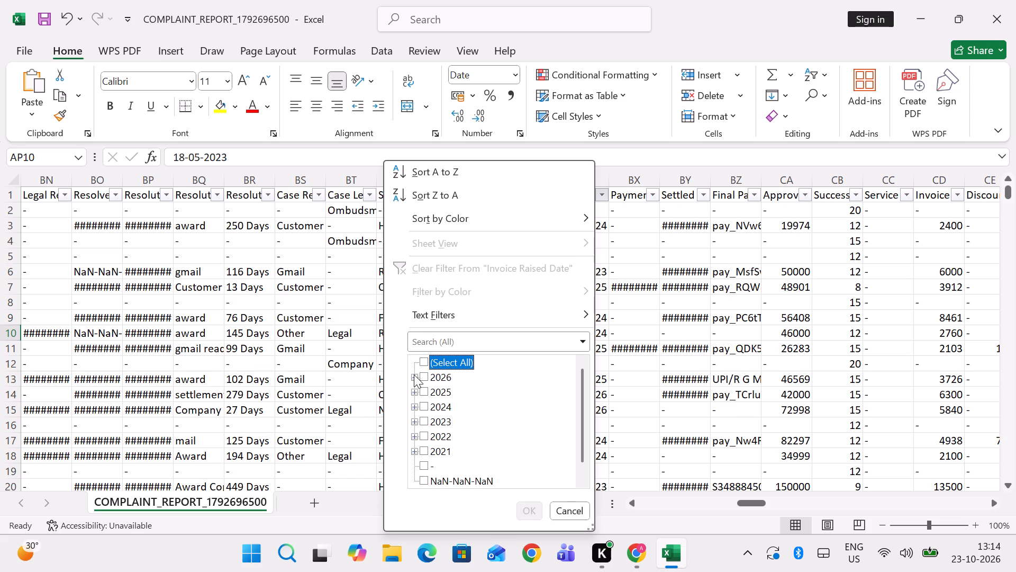
left_click(414, 374)
scroll(470, 440, "down", 1)
left_click(468, 434)
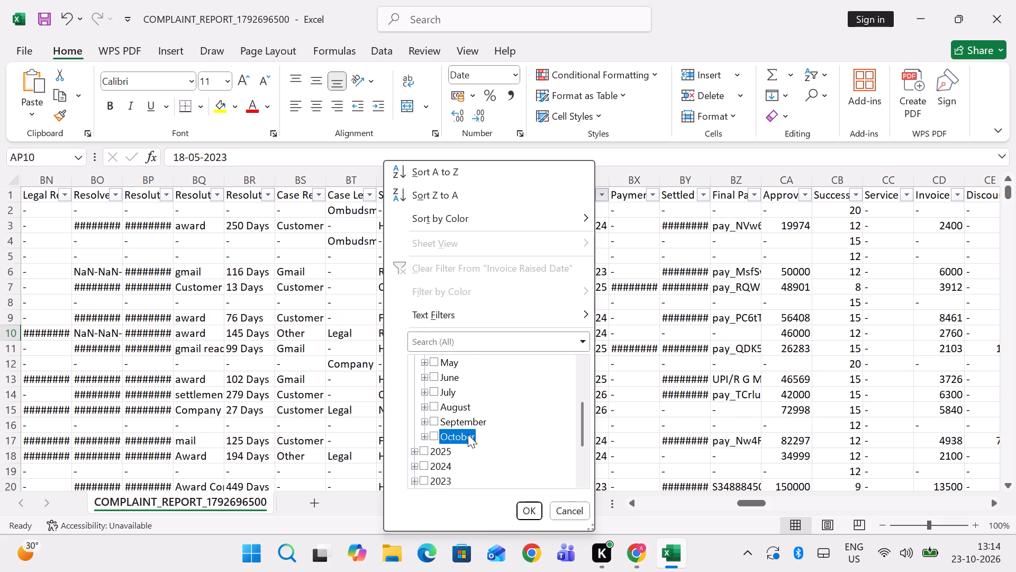
left_click(529, 513)
Widen the Legal Recovery From column (BN) and filter out its October 2026 dates and its dash entries.
scroll(509, 400, "right", 1)
scroll(448, 372, "right", 1)
scroll(524, 344, "right", 1)
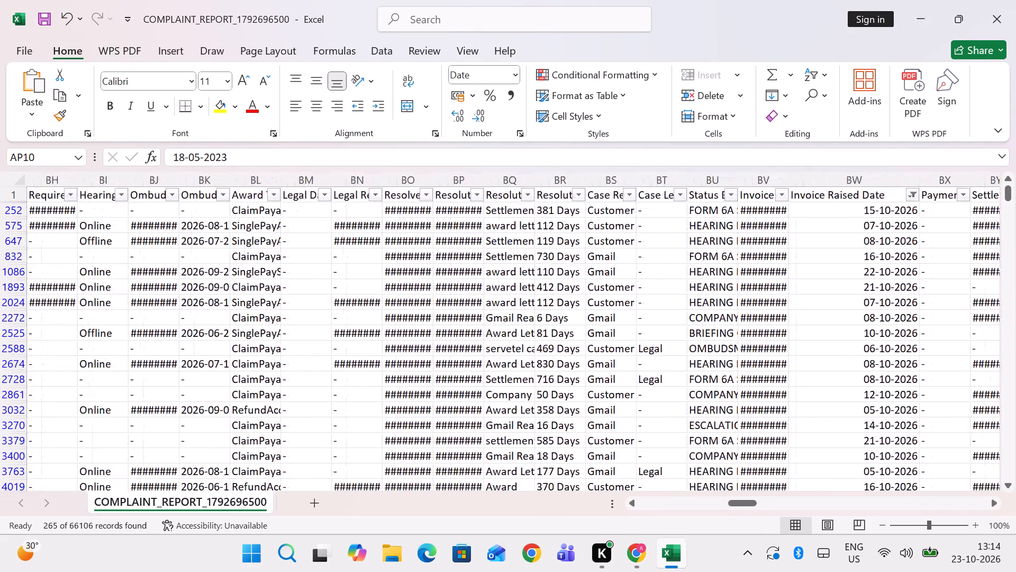
left_click_drag(382, 181, 450, 173)
left_click(444, 192)
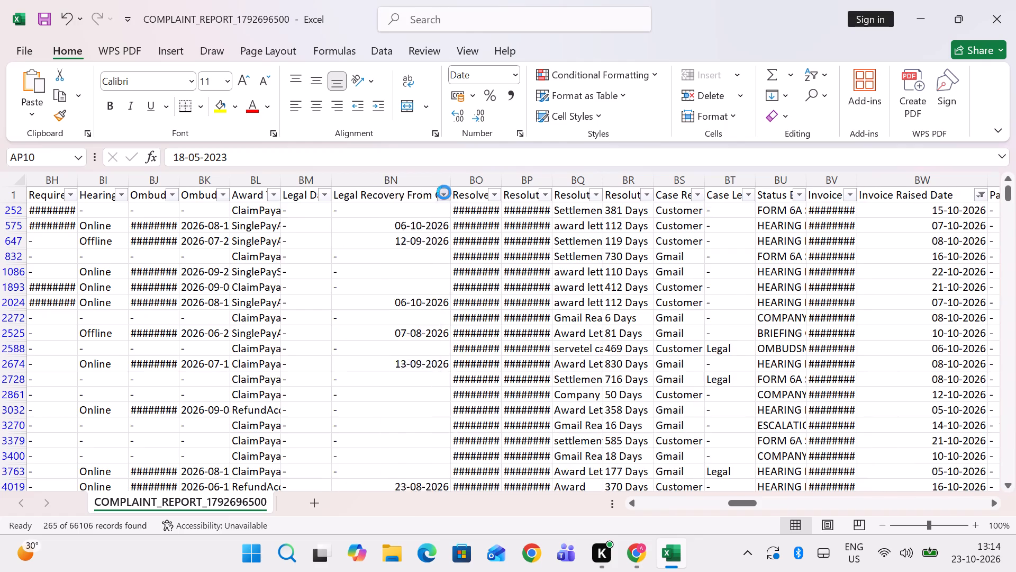
left_click(267, 401)
left_click(255, 372)
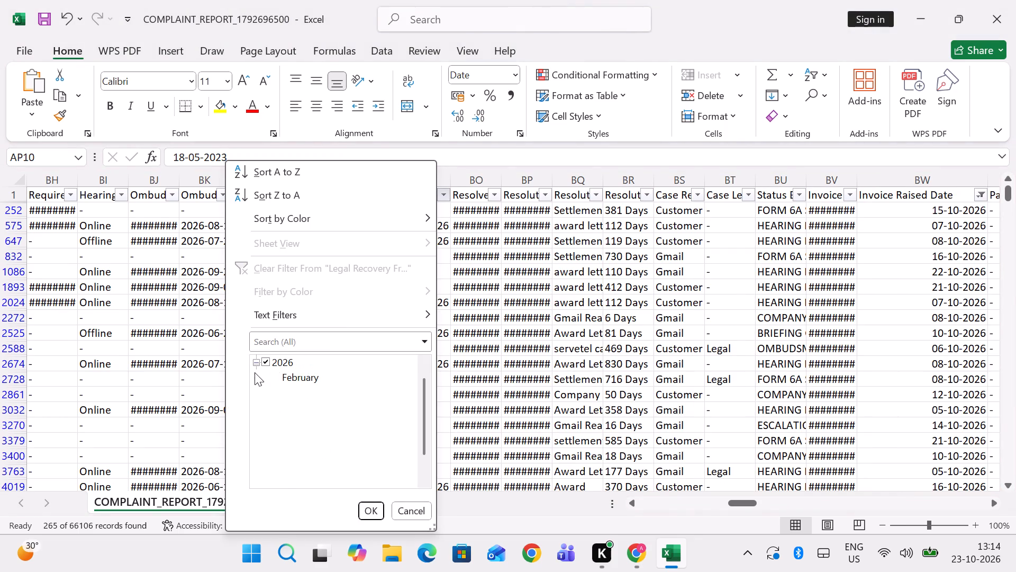
left_click(306, 460)
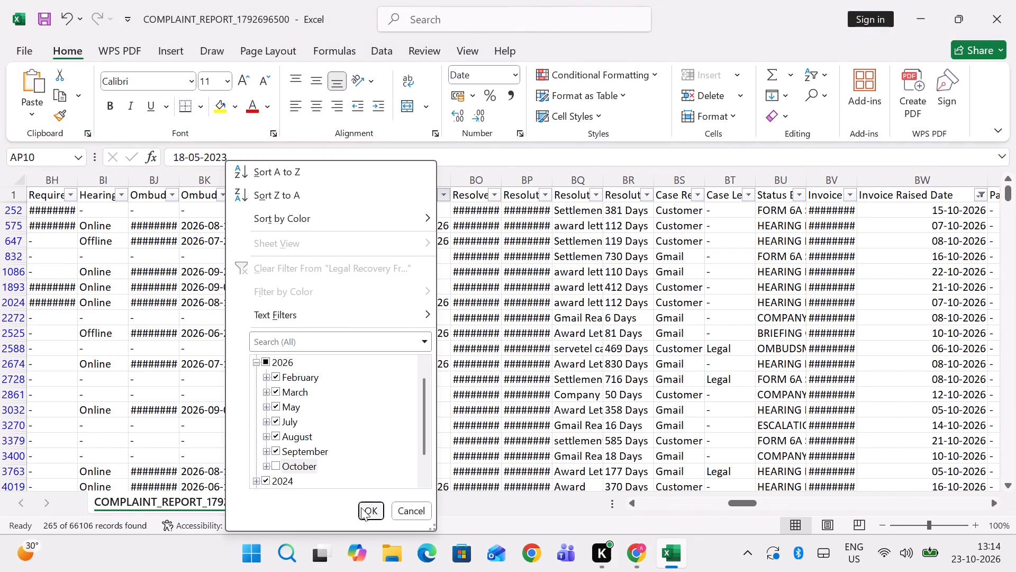
left_click(362, 511)
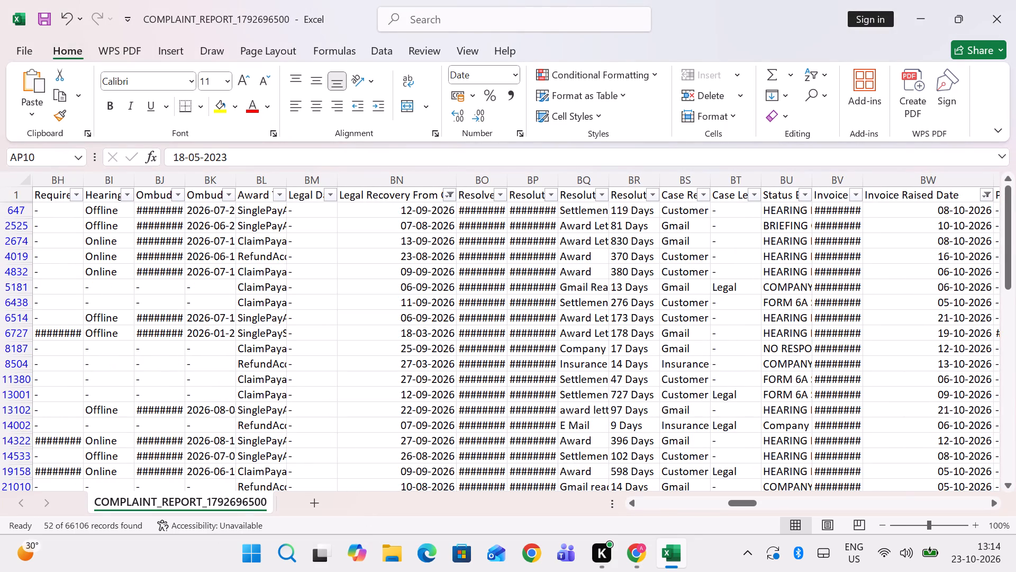
Filter the Current Status column to show only PARTIAL SETTLED and Settled complaints.
left_click(267, 176)
scroll(478, 270, "right", 2)
scroll(410, 264, "right", 1)
scroll(480, 265, "right", 1)
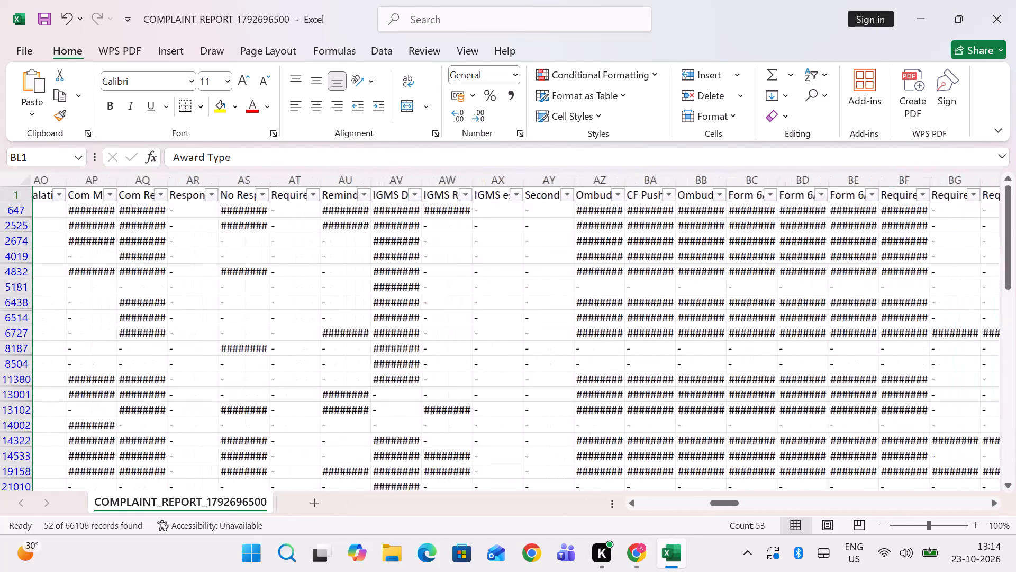
scroll(480, 265, "right", 3)
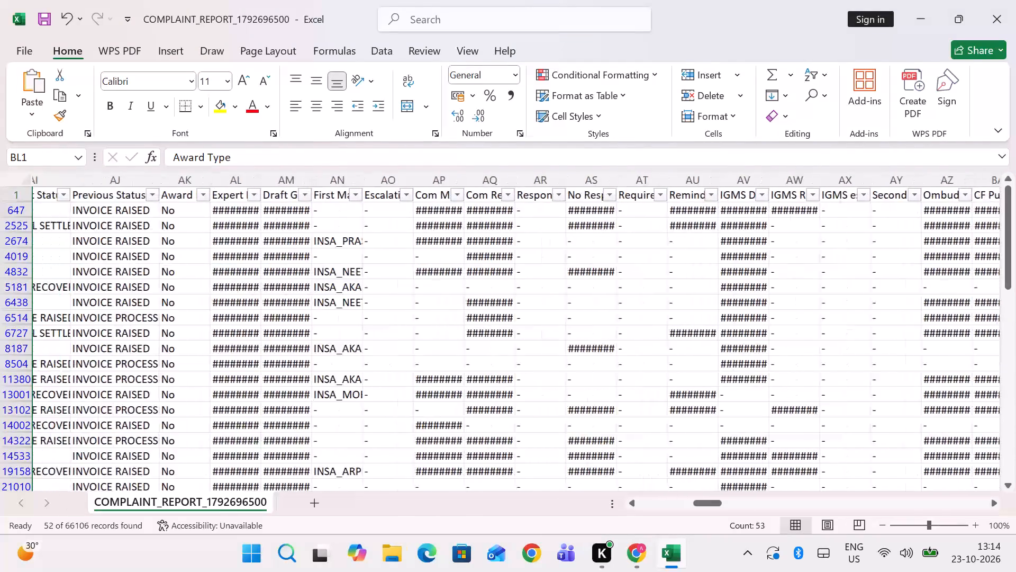
scroll(480, 265, "right", 1)
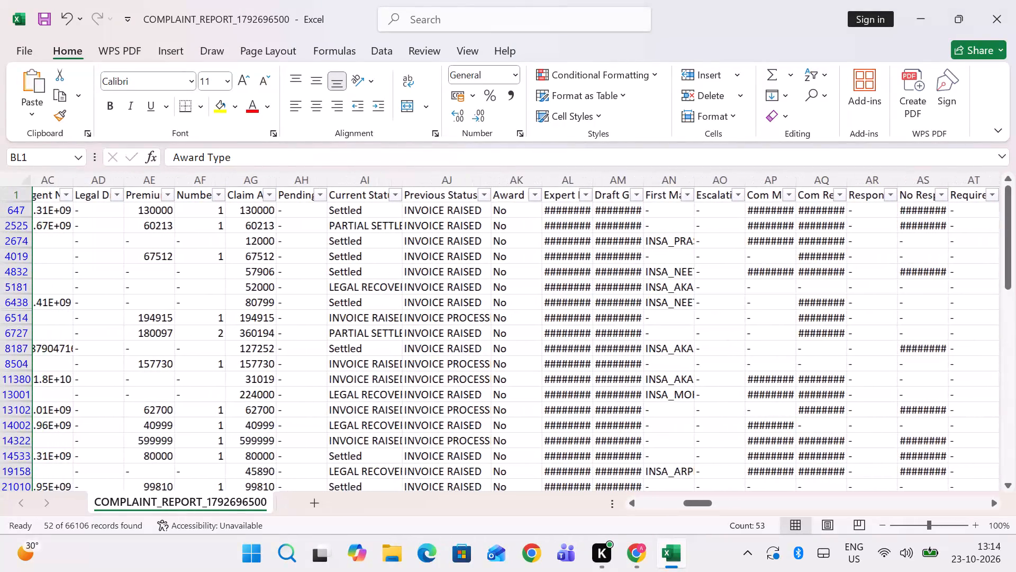
left_click(406, 193)
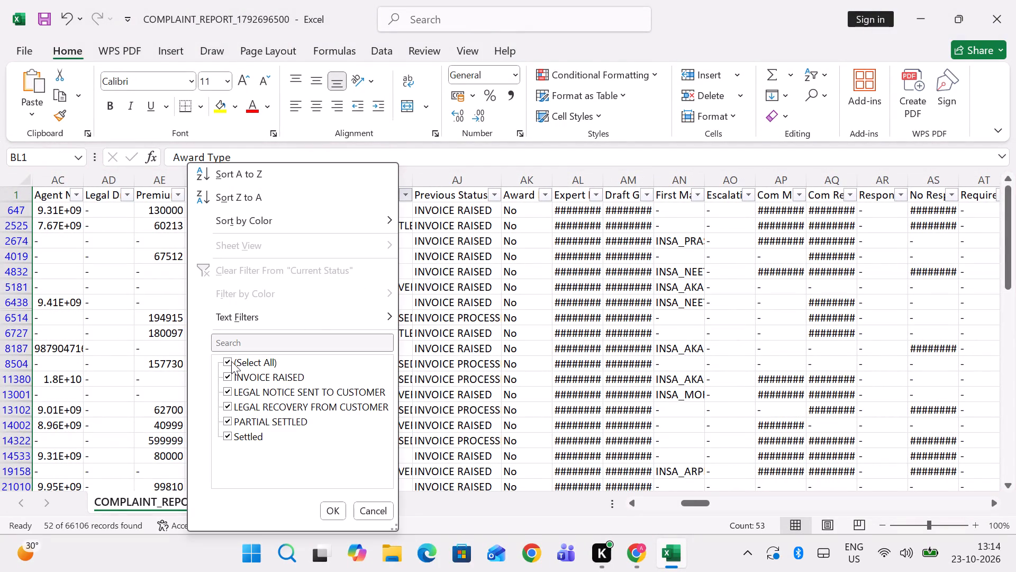
left_click(230, 361)
left_click(243, 420)
left_click(236, 435)
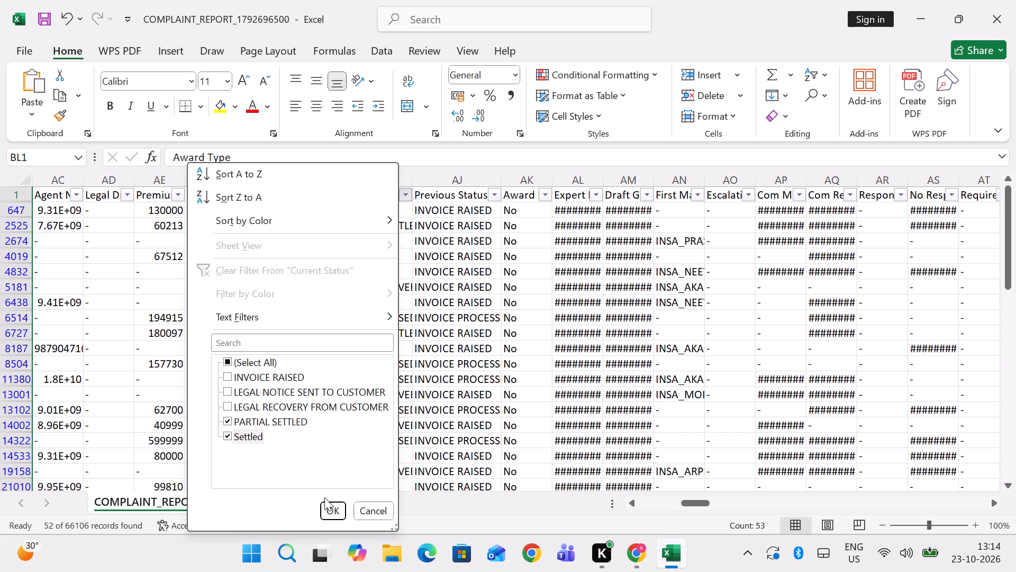
left_click(331, 509)
Select the Claim Amount column to check its total for the filtered complaints, then deselect it.
scroll(462, 355, "left", 2)
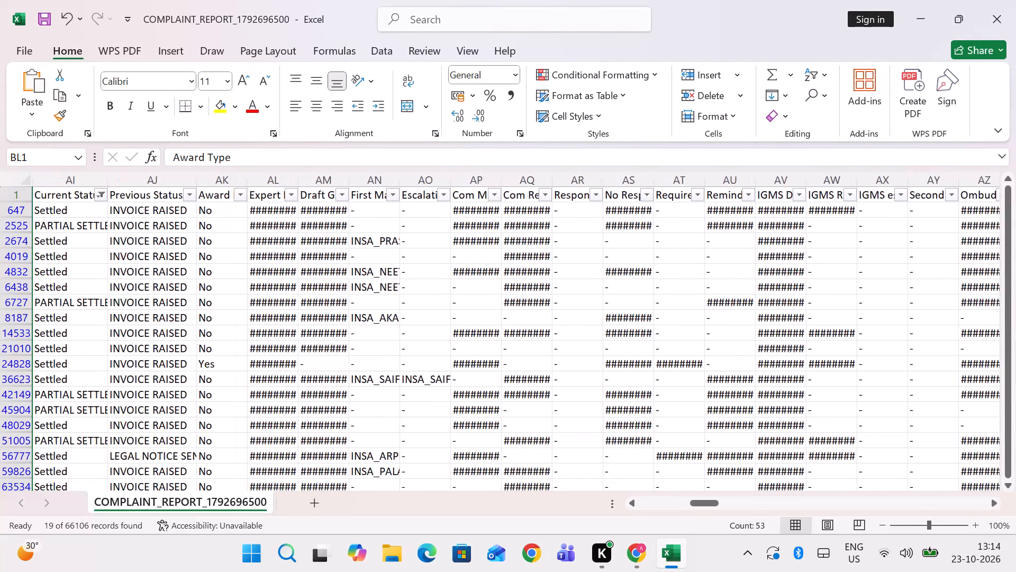
scroll(462, 355, "right", 1)
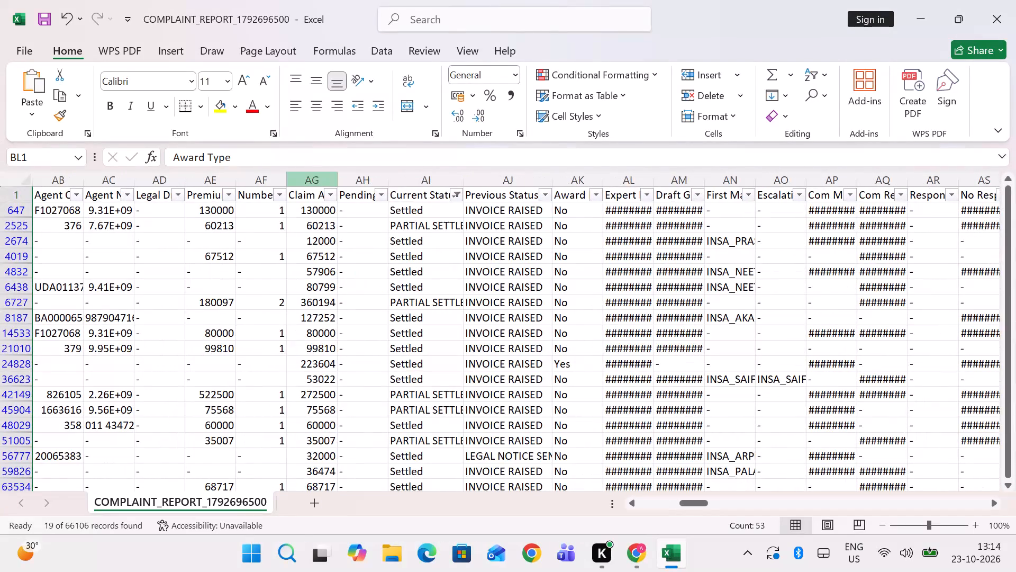
left_click(317, 178)
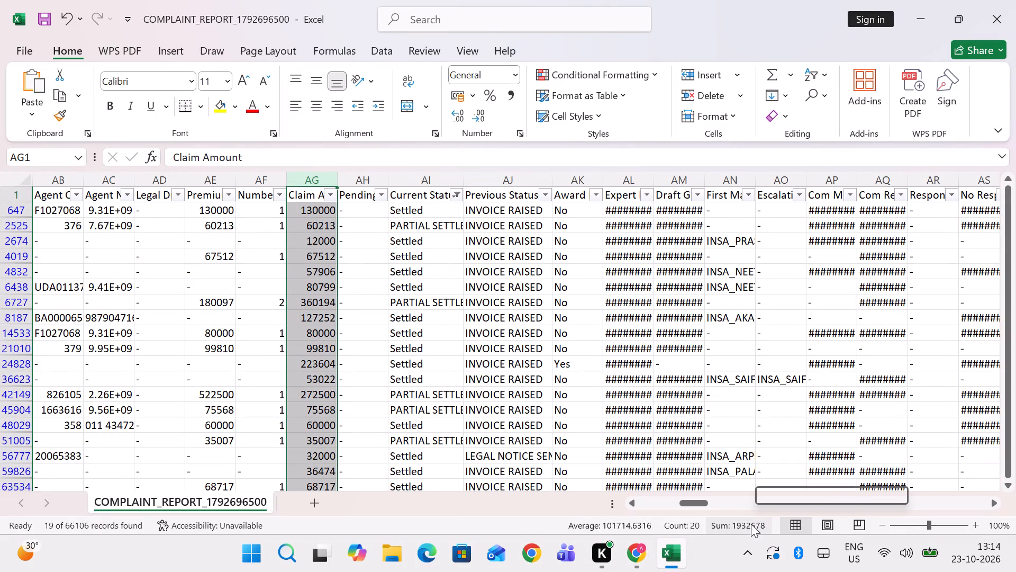
left_click(629, 378)
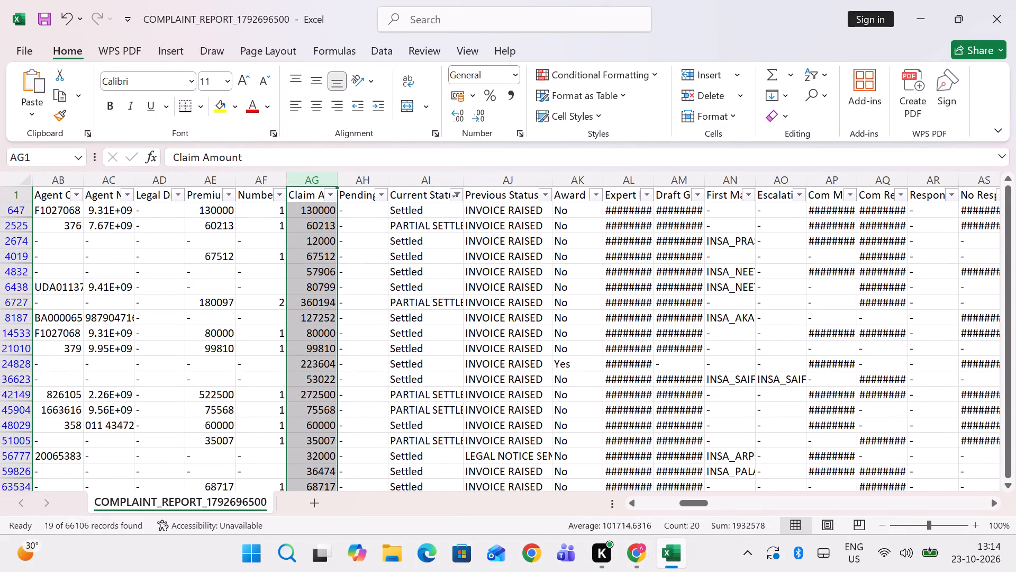
Widen the Invoice Amount and Final Invoice Amount columns so their headers are easier to read.
scroll(629, 378, "left", 4)
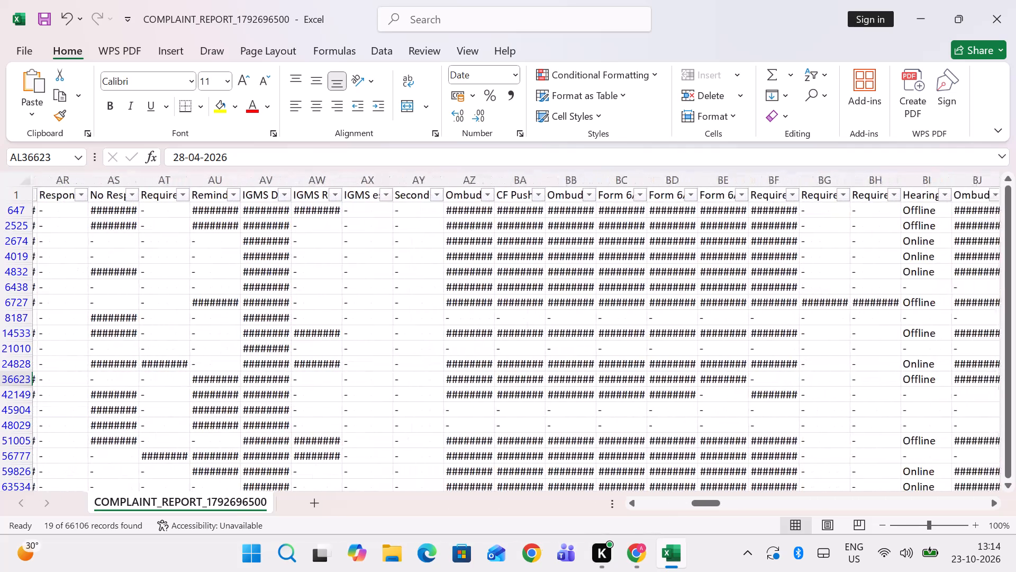
scroll(629, 378, "left", 7)
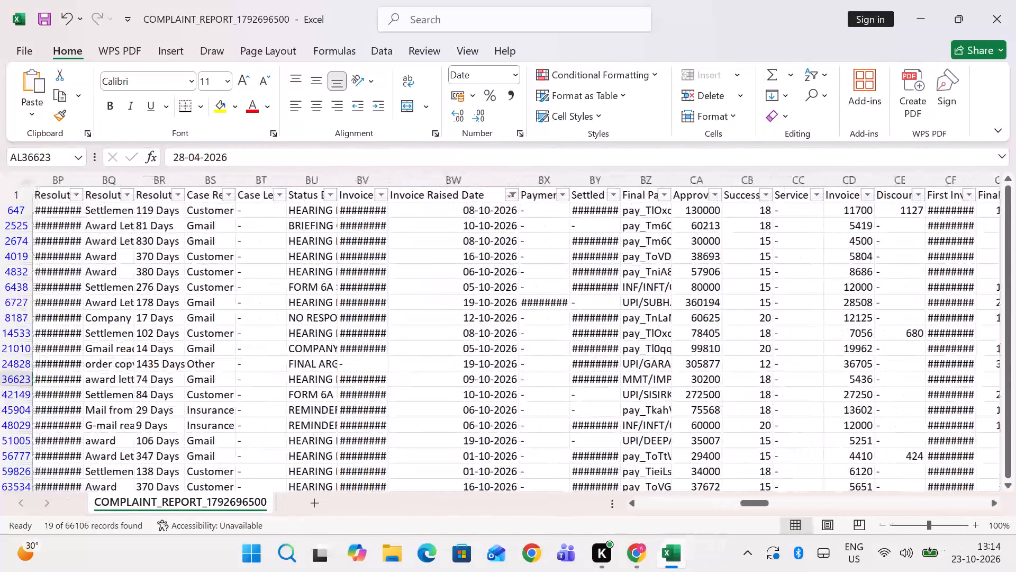
scroll(629, 378, "left", 1)
scroll(767, 332, "left", 1)
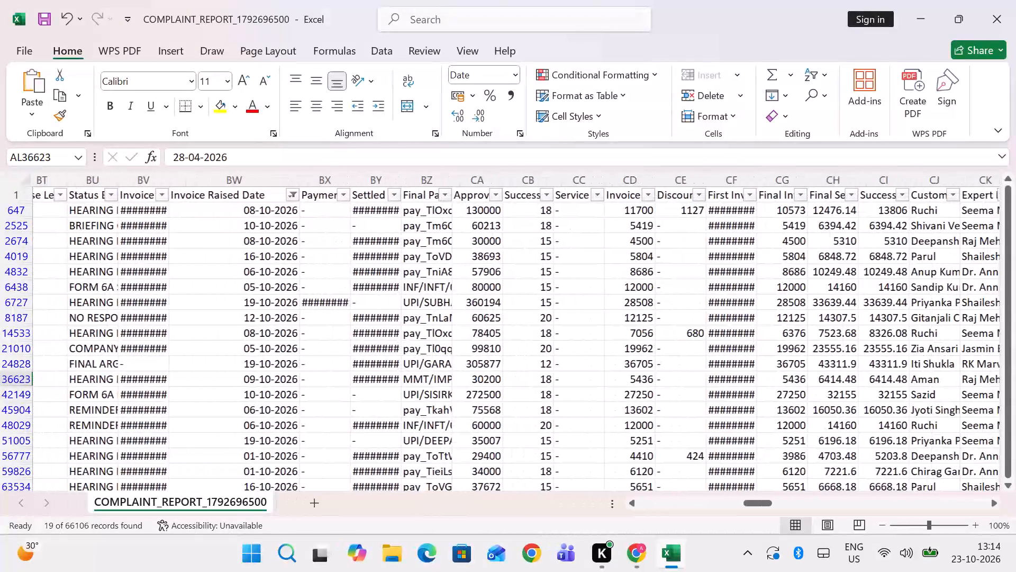
left_click_drag(673, 182, 718, 180)
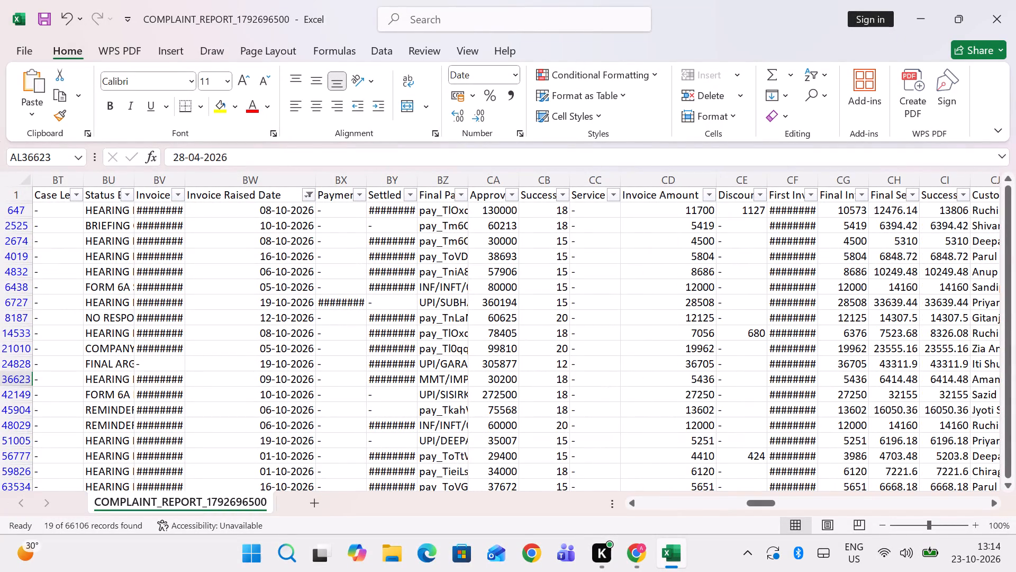
left_click_drag(867, 180, 884, 179)
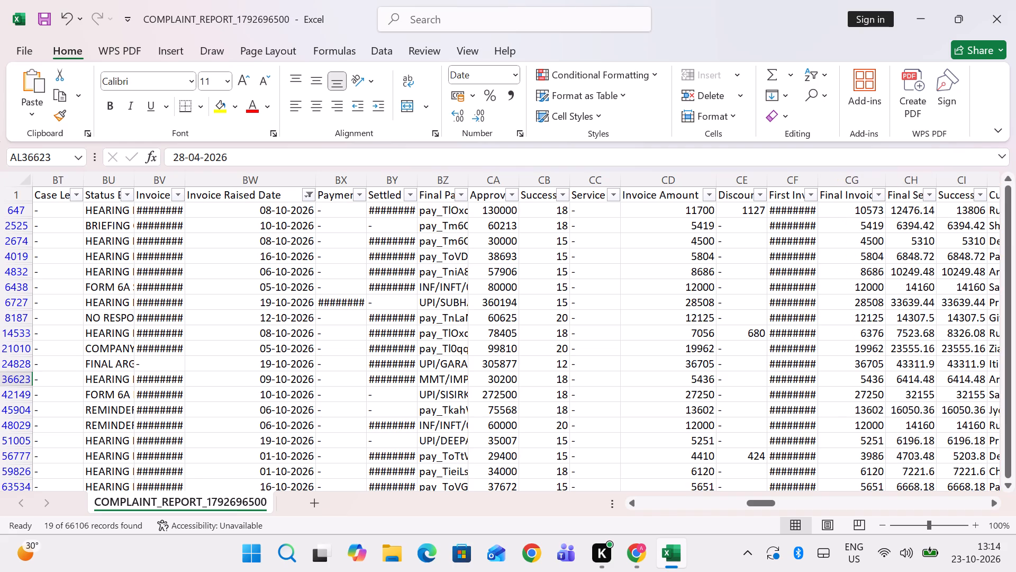
left_click(874, 198)
left_click(883, 173)
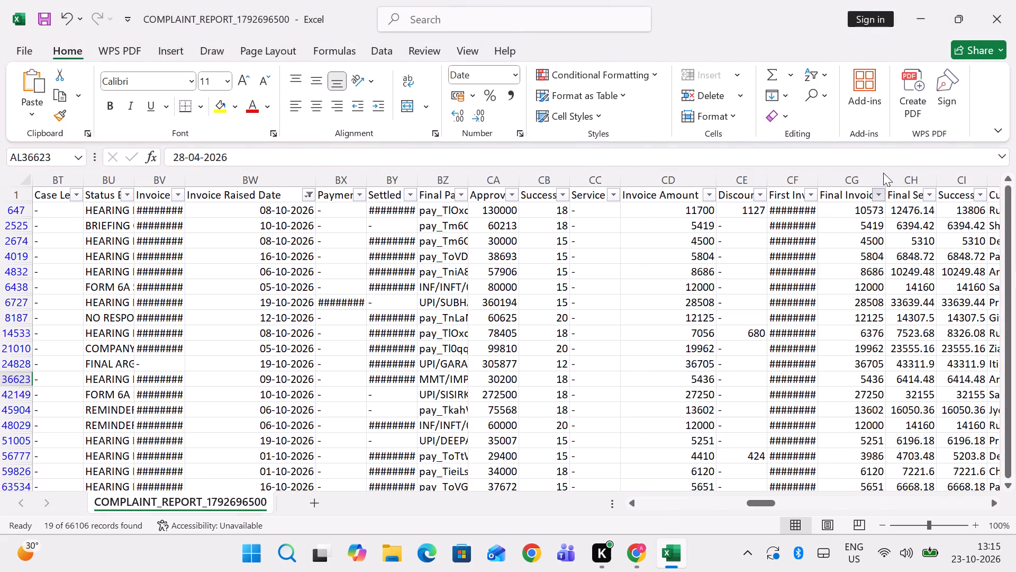
Select the Final Invoice Amount column to check its total for the filtered complaints.
left_click(864, 172)
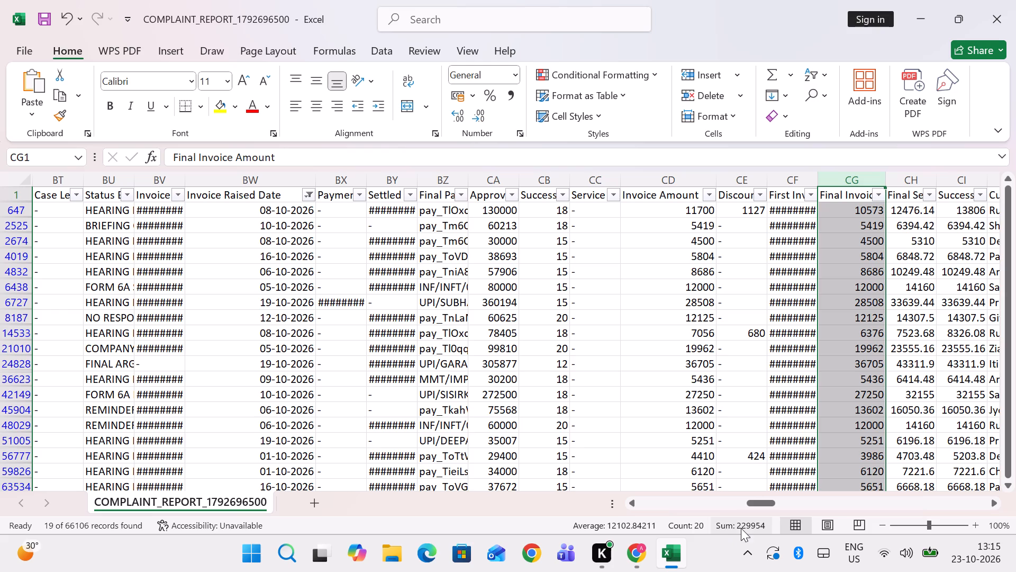
Close the complaint report workbook in Excel.
left_click(994, 4)
left_click(573, 315)
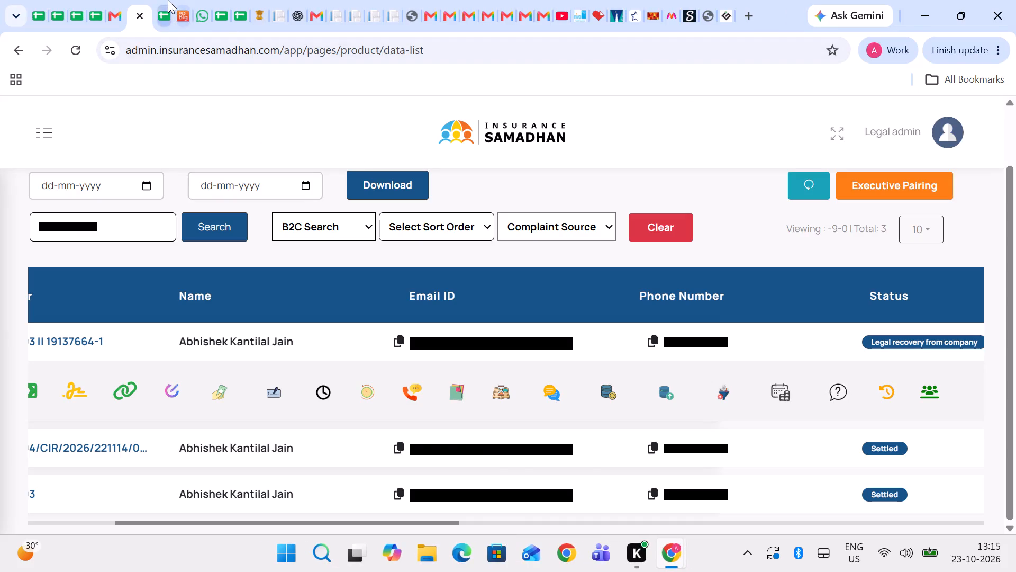
Switch to the OCTOBER RECOVERY 2026 sheet in Chrome and set row 6's call status to Did not answer.
left_click(168, 0)
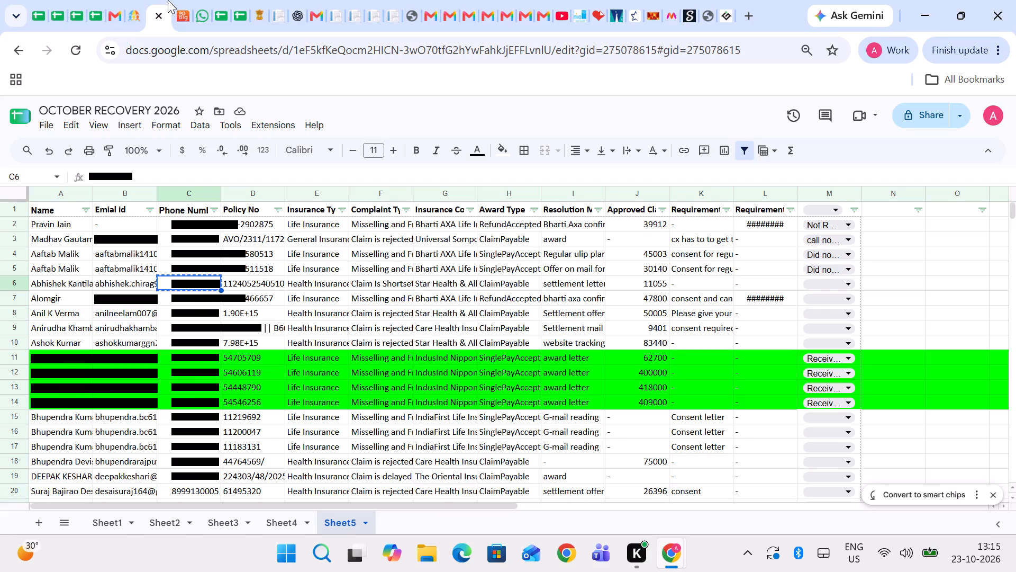
key("Right")
key("Right")
key("Right")
key("Right")
key("Right")
key("Right")
key("Right")
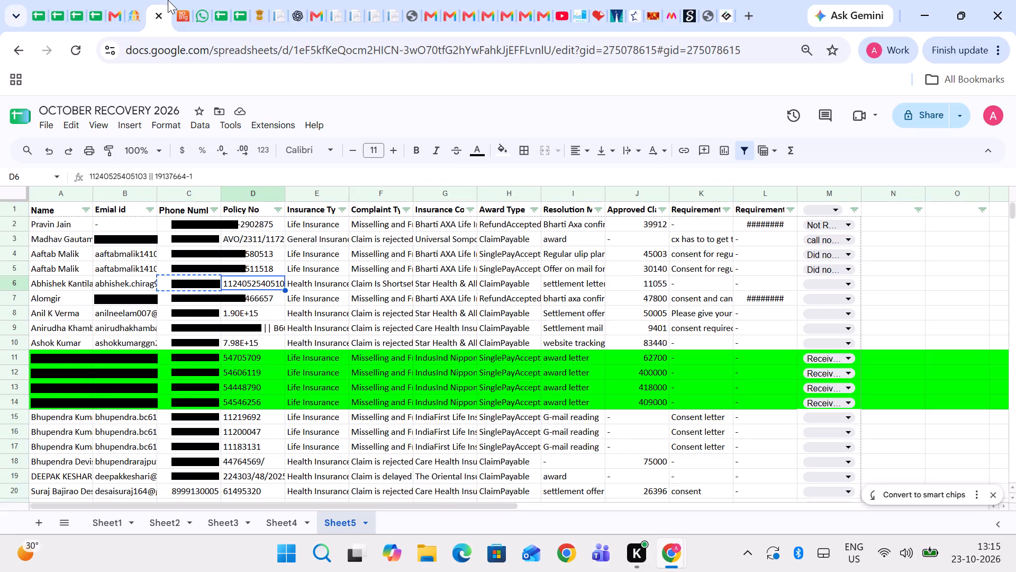
key("Right")
key("Right")
key("Right")
key("Return")
key("Up")
key("Up")
key("Up")
key("Up")
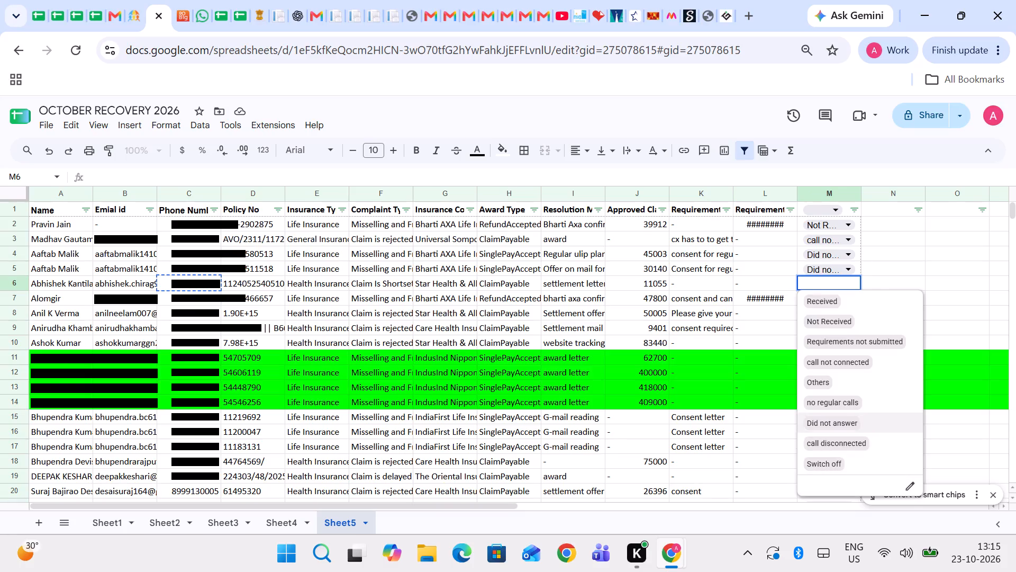
key("Return")
Examine the records in rows 7 to 10 of the recovery sheet to decide which client to call.
key("Left")
key("Left")
key("Left")
key("Left")
key("Left")
key("Left")
key("Left")
key("Left")
key("Left")
key("Left")
key("Left")
key("Left")
key("Left")
key("Left")
key("Right")
key("Right")
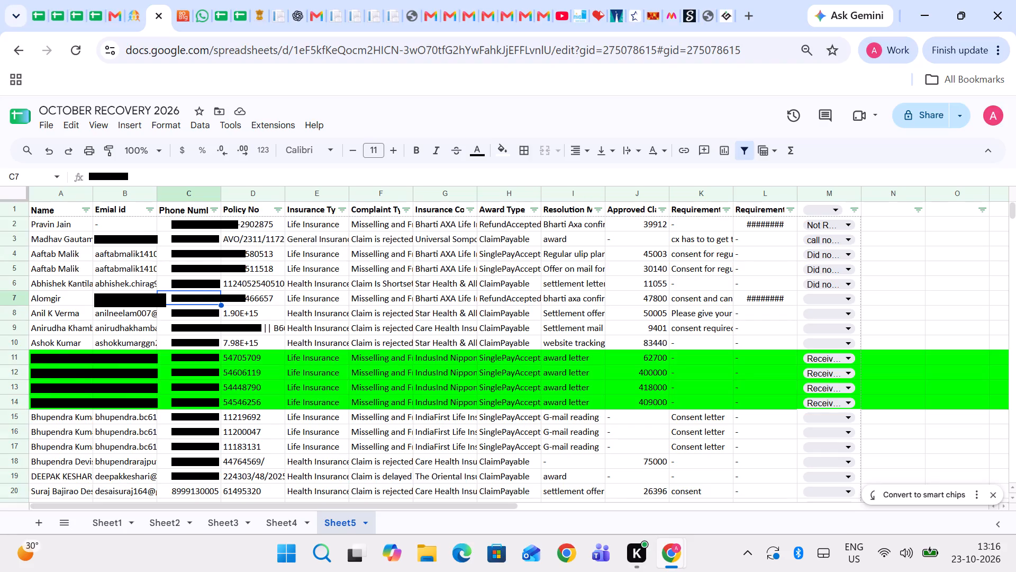
key("Right")
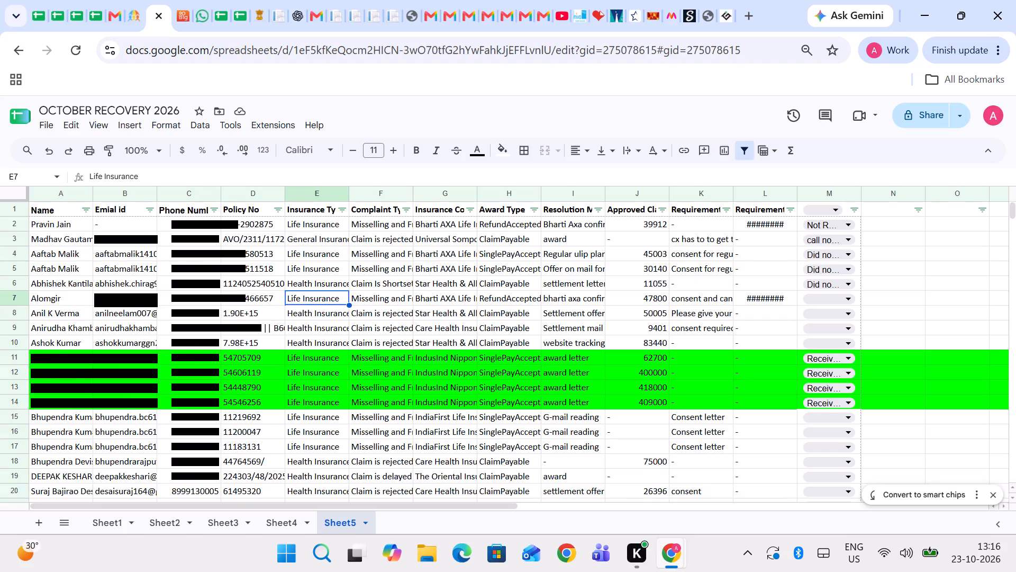
key("Right")
key("Right")
key("Right")
key("Right")
key("Right")
key("Right")
key("Right")
key("Right")
key("Down")
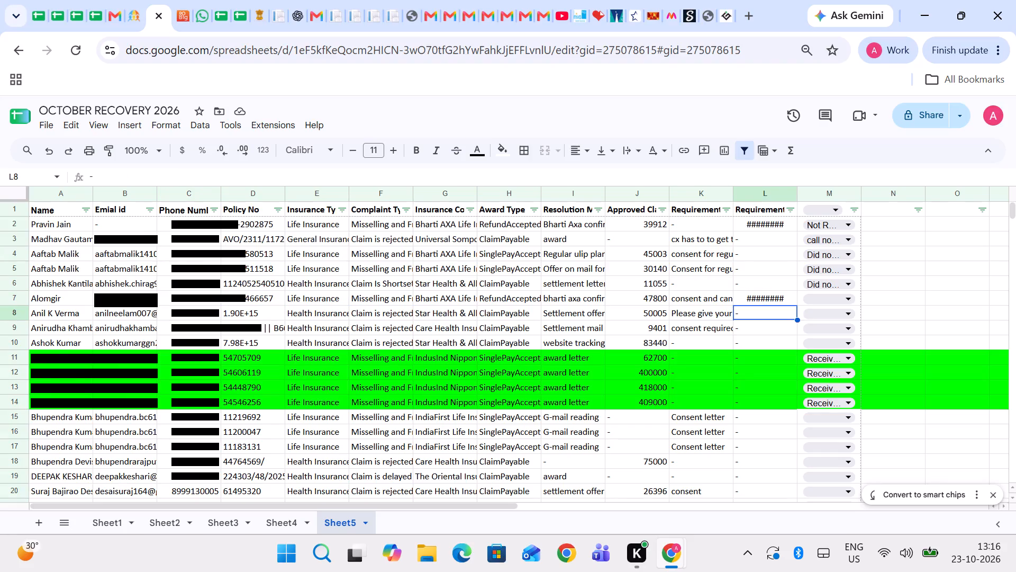
key("Left")
key("Down")
key("Left")
key("Down")
Copy the client's phone number from row 10, enter it in the Smartflo dialer and place the call.
key("Left")
key("Left")
key("Left")
key("Left")
key("Left")
key("Left")
key("Left")
key("Left")
key("Left")
key("Left")
key("Left")
key("Left")
key("Left")
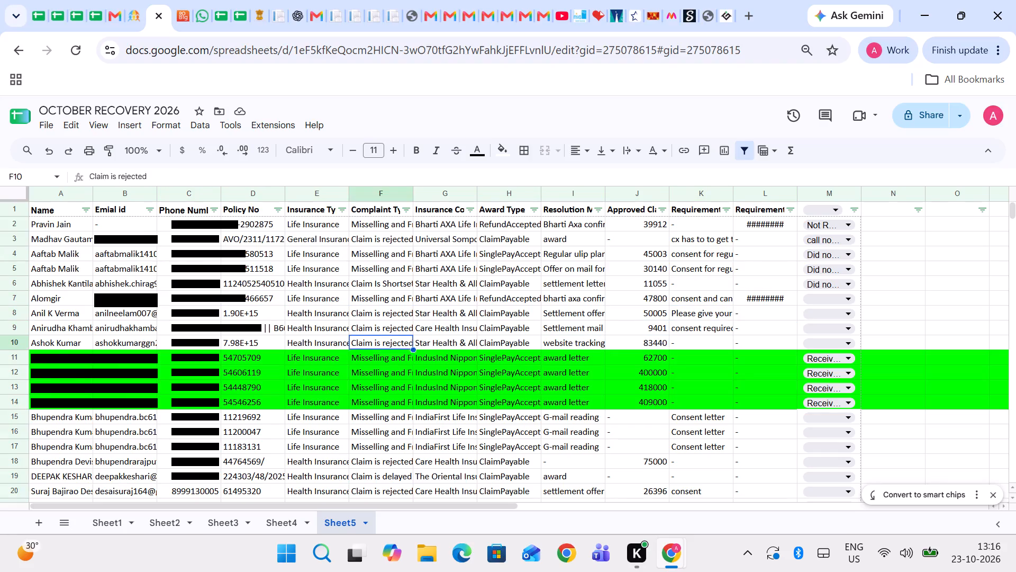
key("Right")
key("Right")
key("ctrl+c")
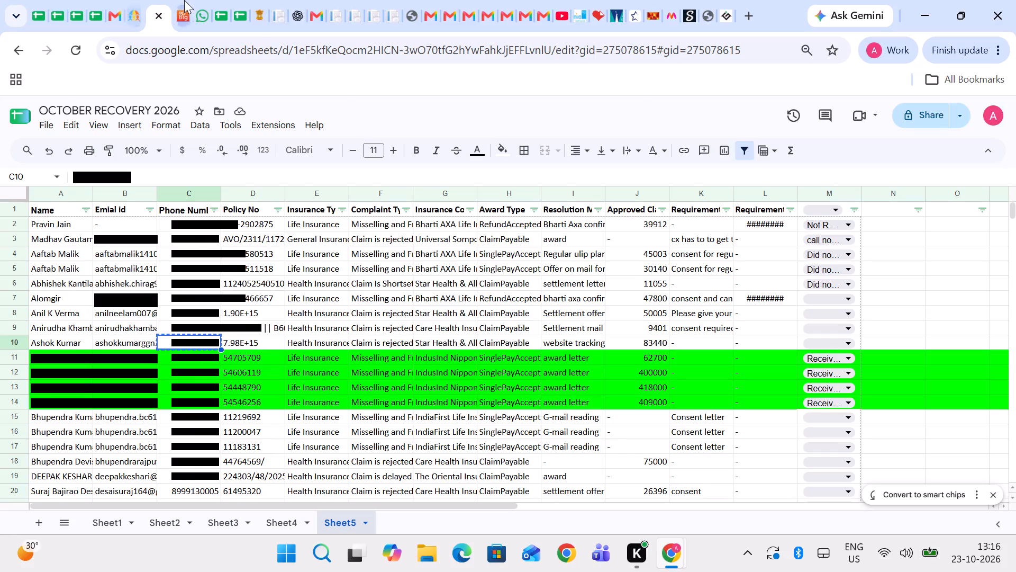
left_click(184, 0)
double_click(439, 204)
key("ctrl+v")
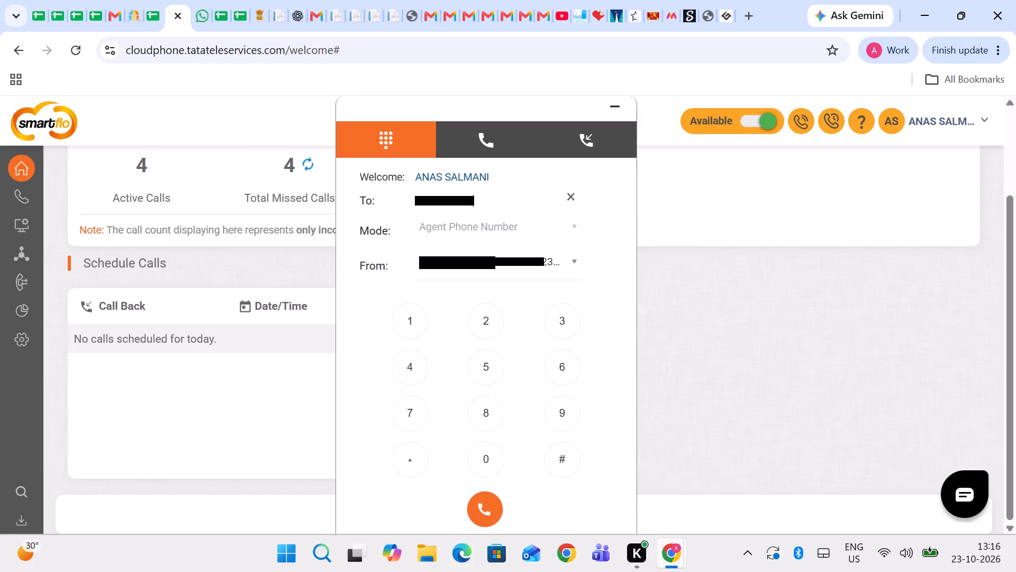
left_click(491, 513)
Glance at the admin complaint list, return to the Smartflo dialer and try calling the same client again.
left_click(127, 0)
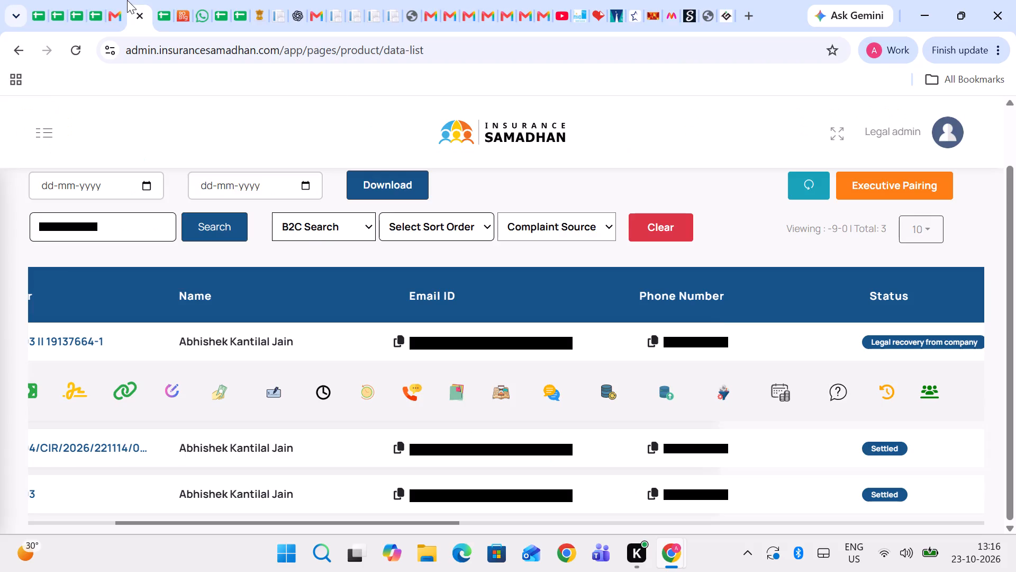
left_click(179, 0)
scroll(436, 320, "down", 3)
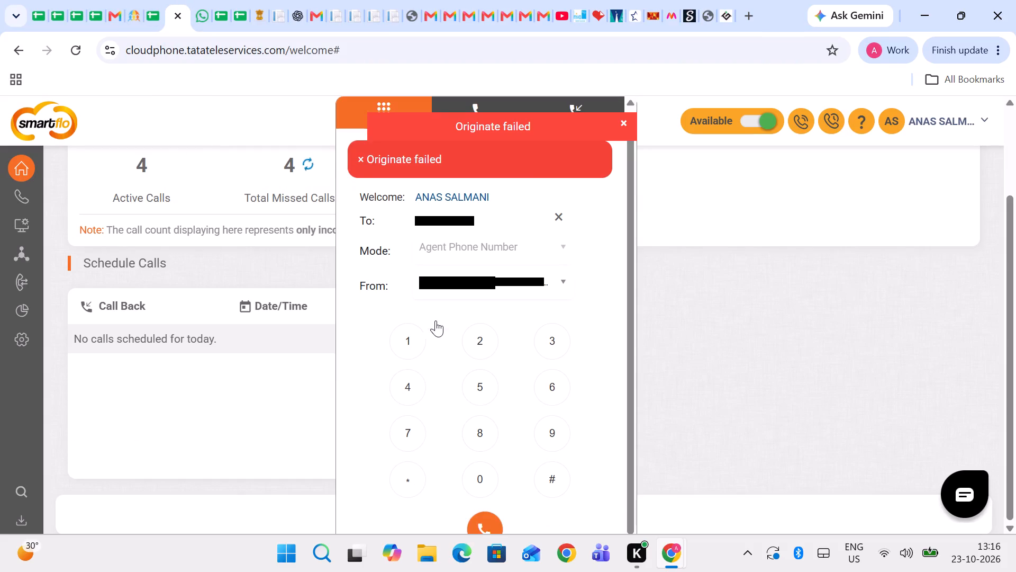
left_click(486, 524)
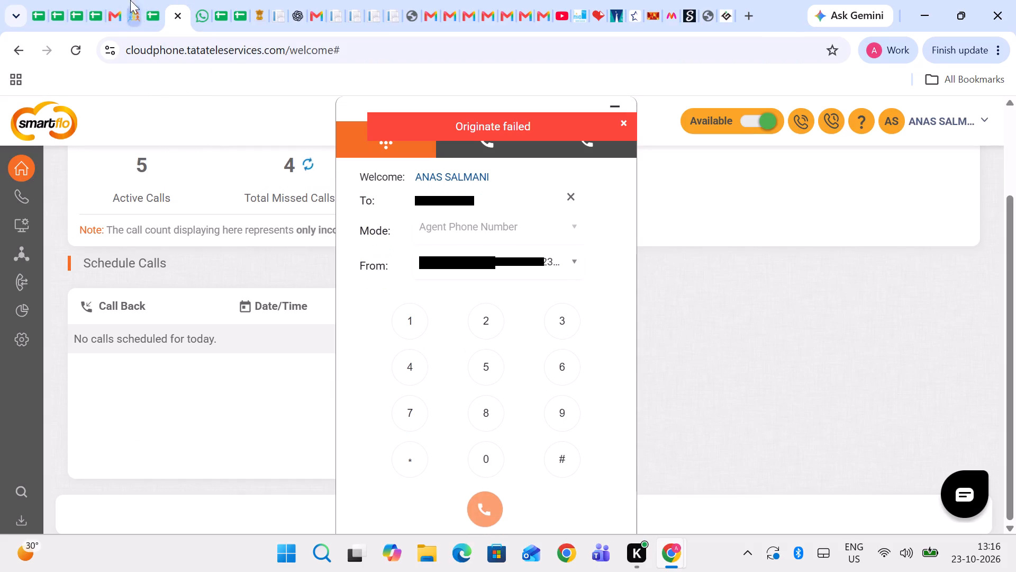
scroll(385, 252, "down", 3)
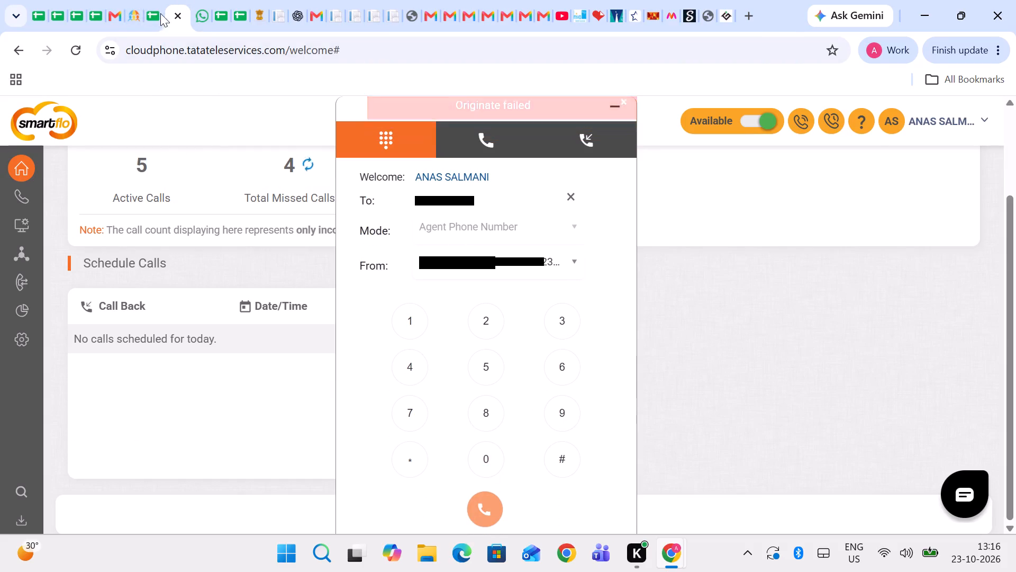
Switch to the Insurance Samadhan admin complaint list and search for the client's copied phone number.
left_click(139, 0)
left_click_drag(112, 224, 0, 242)
key("ctrl+v")
key("ctrl+Return")
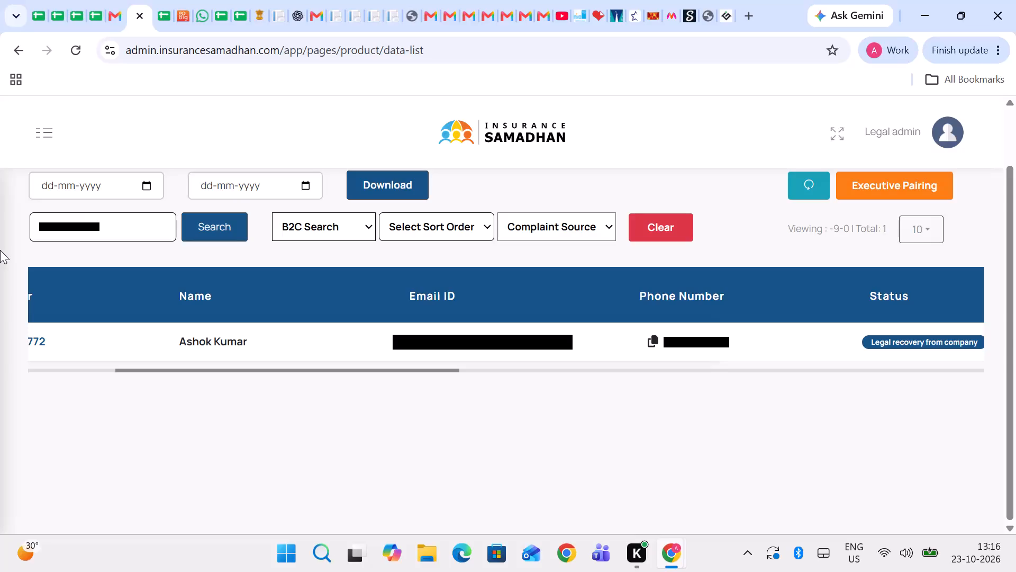
Expand the client's complaint record and examine its status history and communication log.
left_click(260, 334)
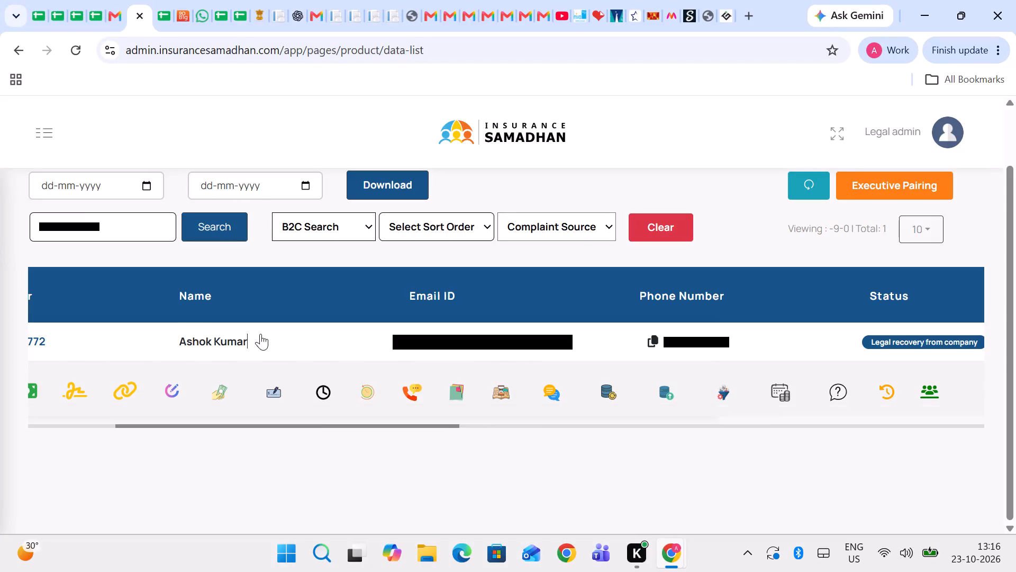
left_click(359, 389)
scroll(359, 389, "down", 6)
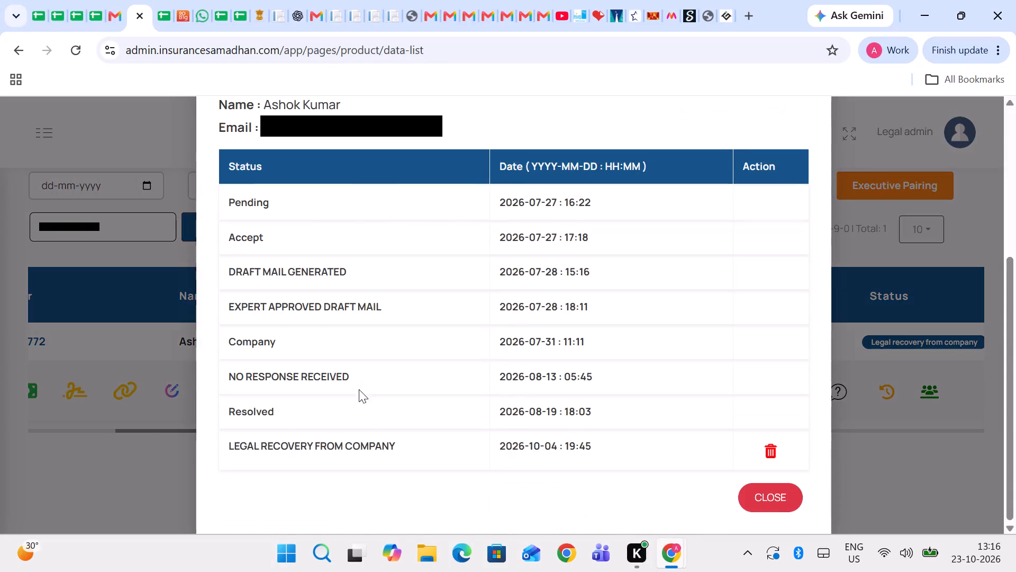
left_click(149, 433)
left_click(561, 390)
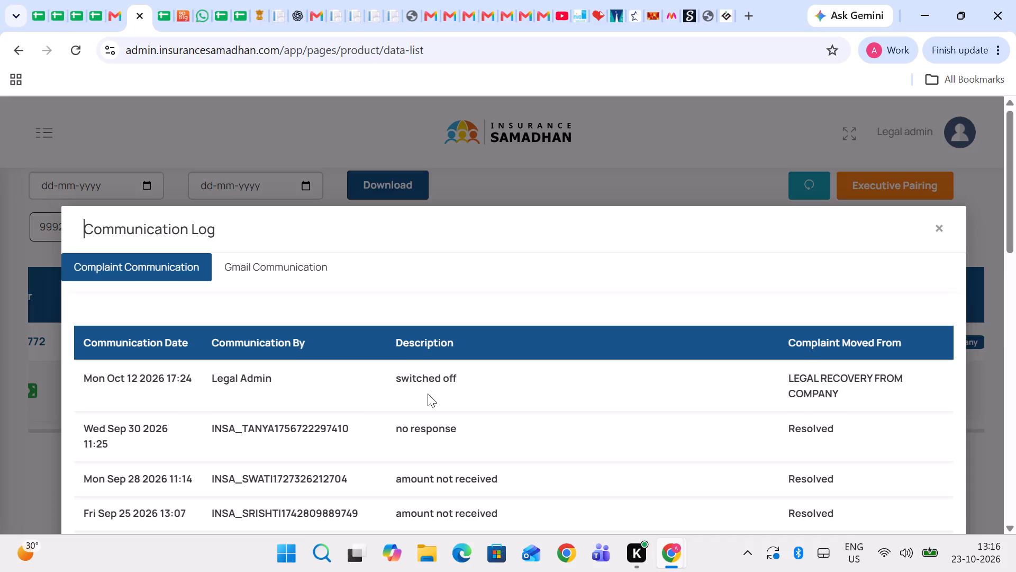
left_click(367, 187)
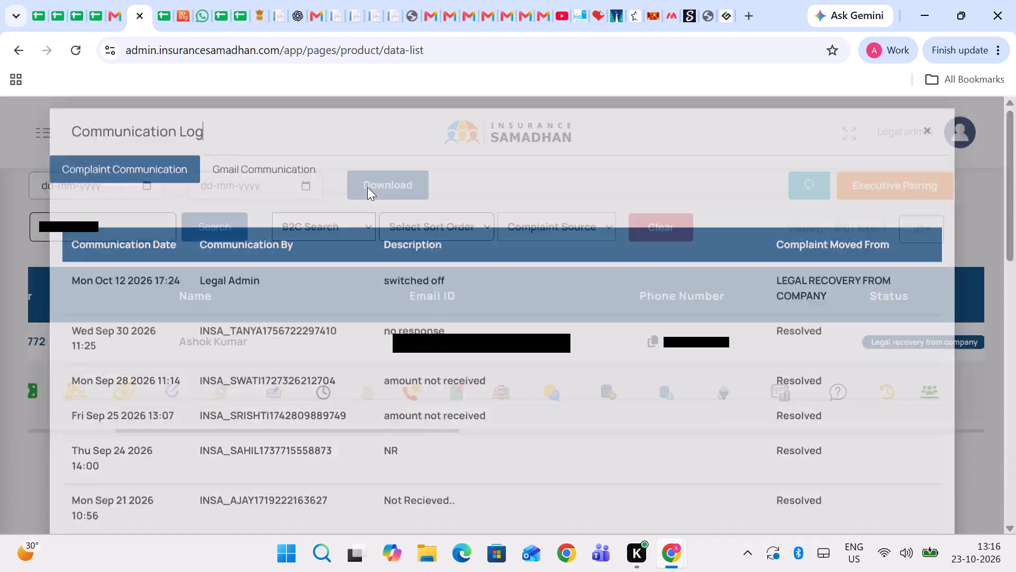
left_click(364, 385)
scroll(364, 385, "down", 7)
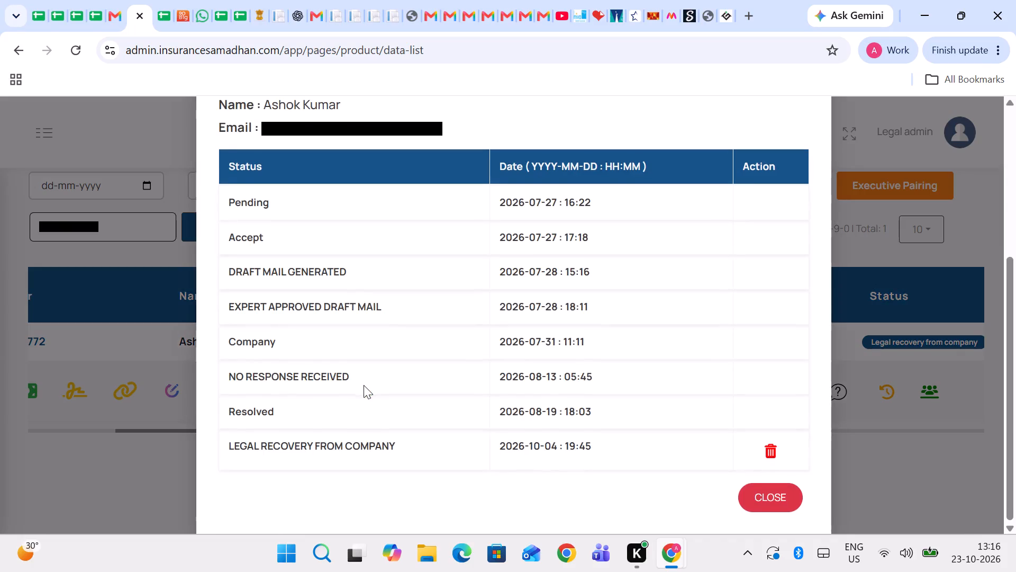
left_click(151, 406)
Reopen the complaint's communication log and start a new comment at the end of it.
left_click(556, 385)
scroll(457, 403, "down", 3)
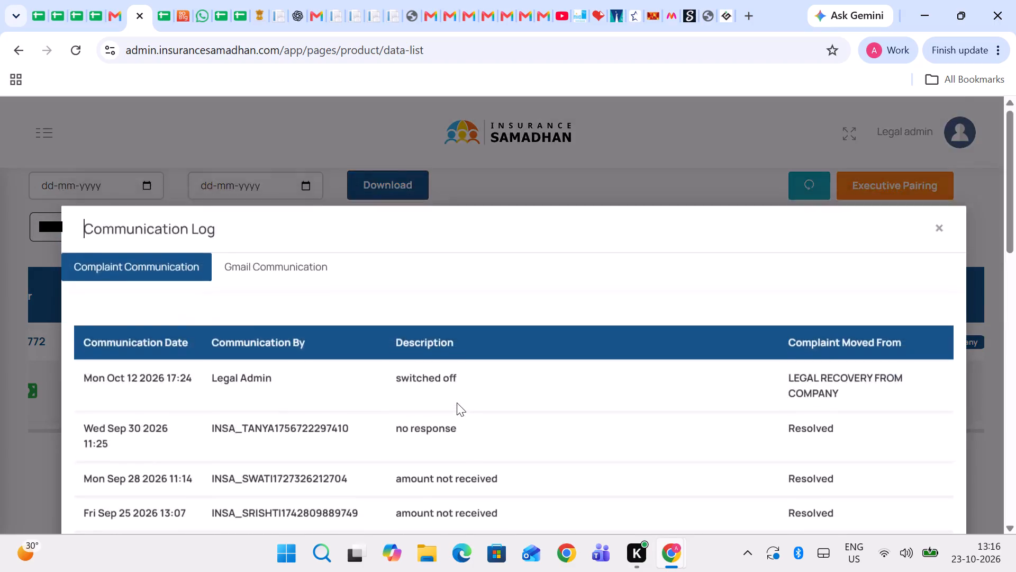
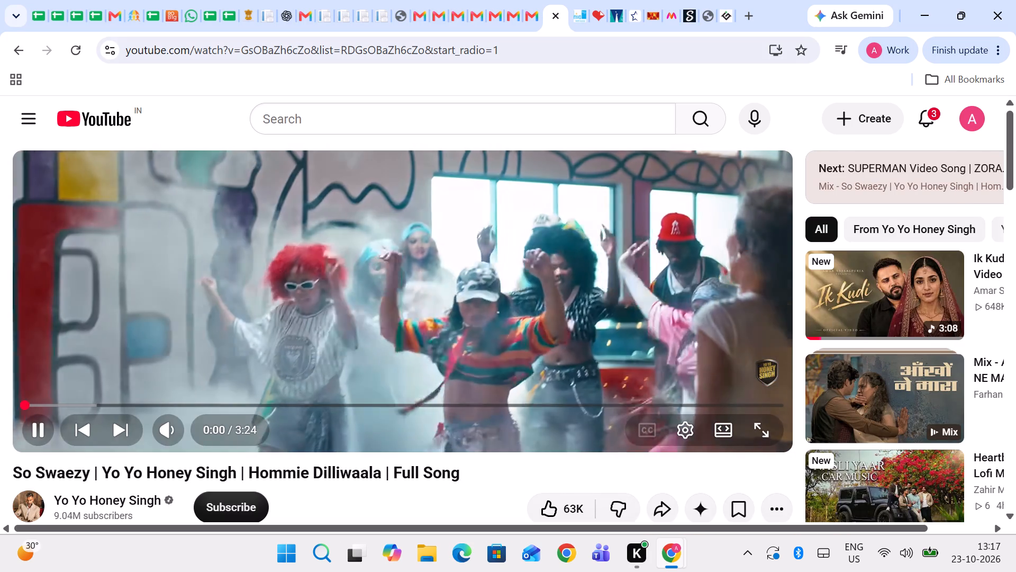
Switch to the OCTOBER RECOVERY 2026 sheet and set row 10's call status to call not connected.
left_click(154, 0)
key("Right")
key("Right")
key("Right")
key("Right")
key("Right")
key("Right")
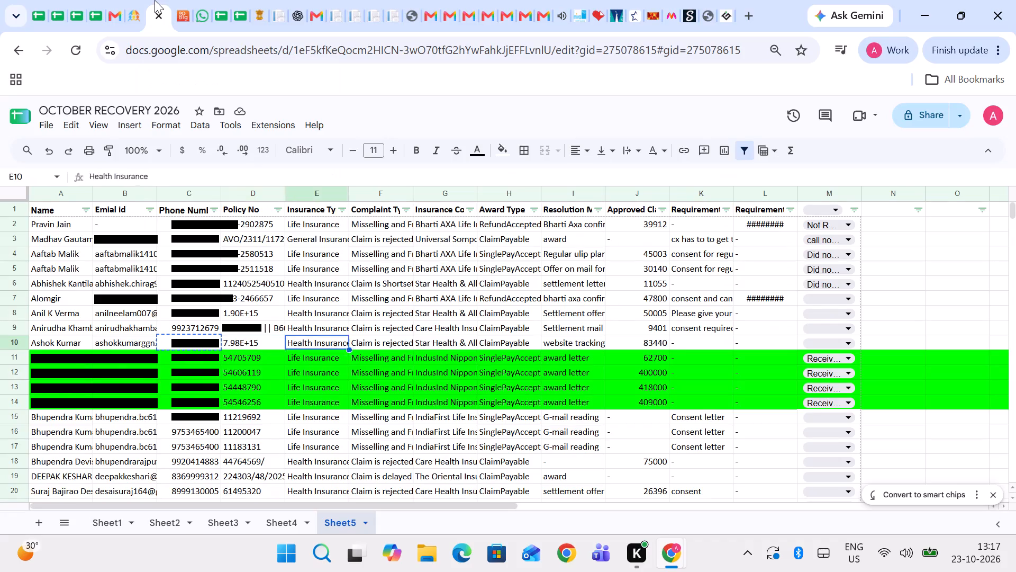
key("Right")
key("Right")
key("Right")
key("Right")
key("Return")
key("Down")
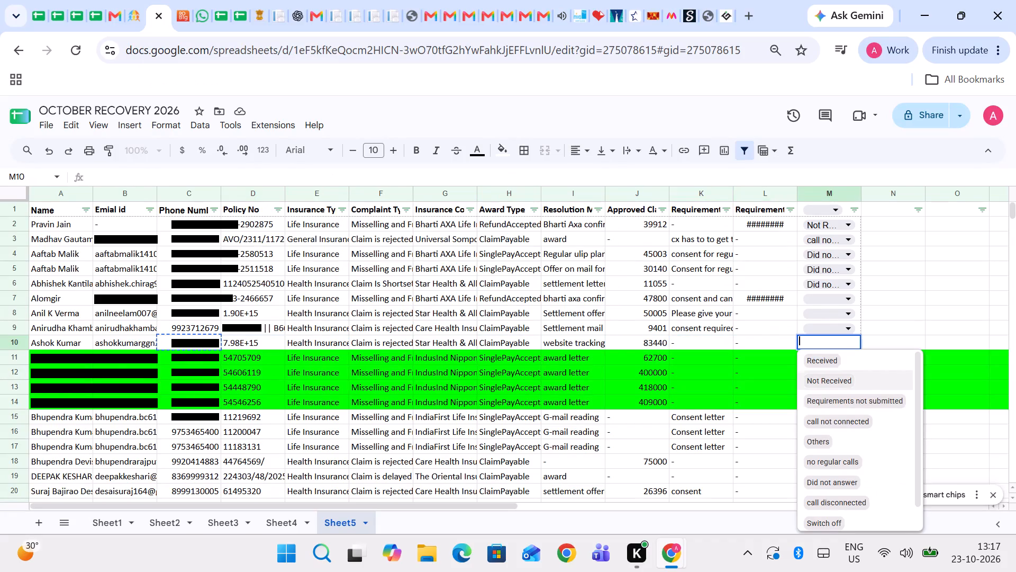
key("Down")
key("Down")
key("Return")
key("Up")
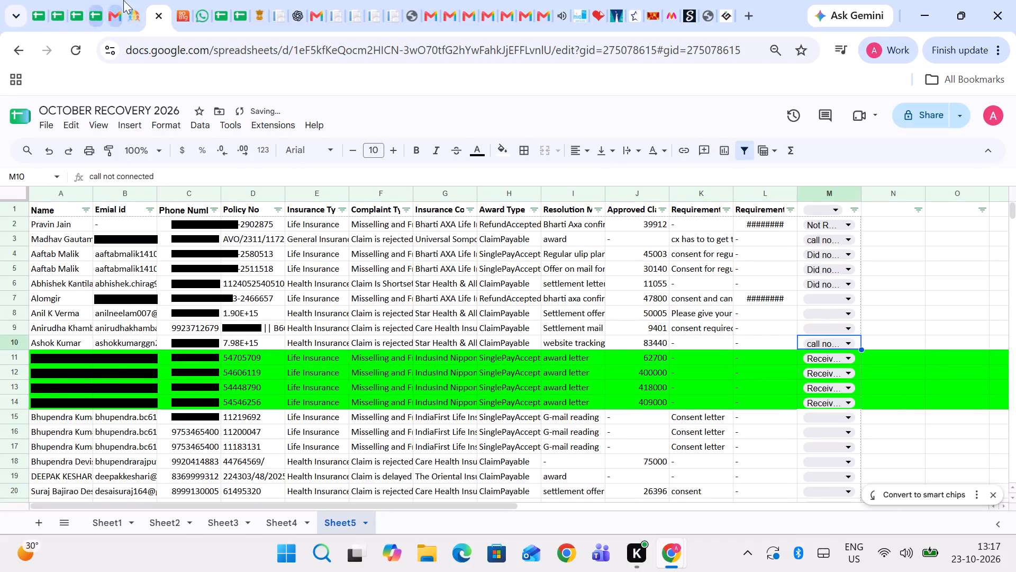
Save the comment "call not connected" on the same client's complaint in the admin complaint list and close its communication log.
left_click(132, 0)
left_click(375, 424)
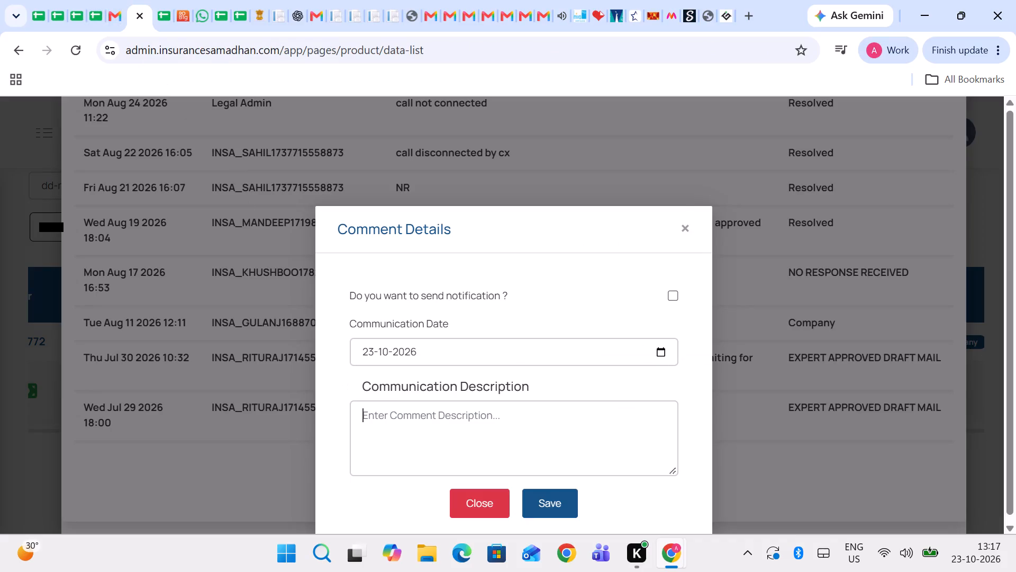
type("call not connee")
key("BackSpace")
type("cted")
key("space")
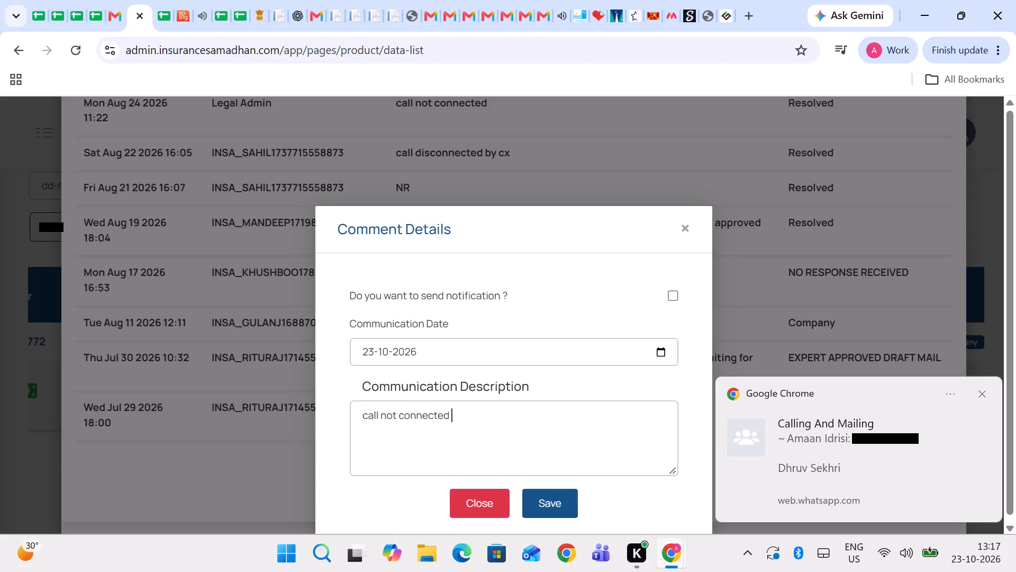
left_click(537, 490)
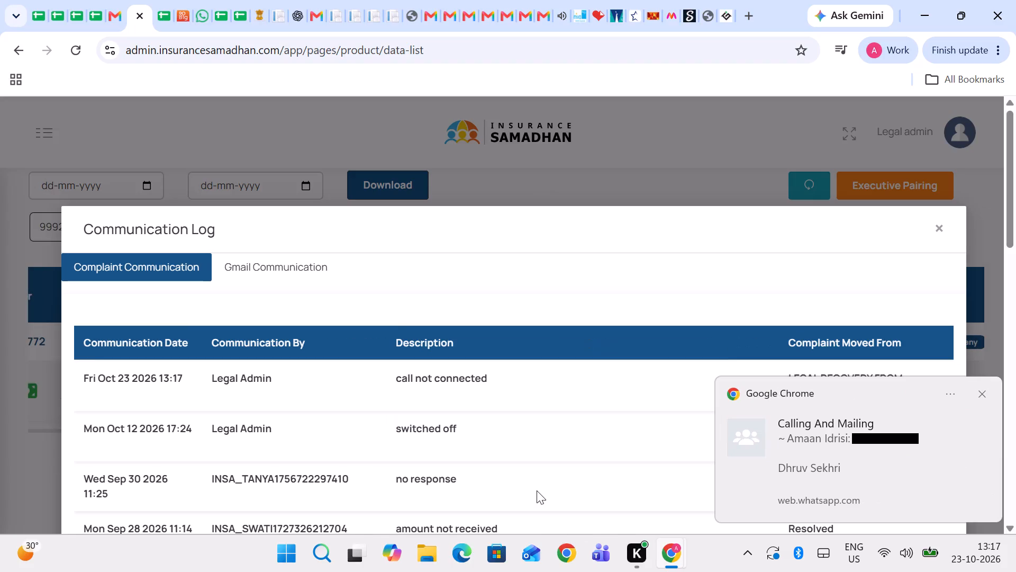
left_click(346, 179)
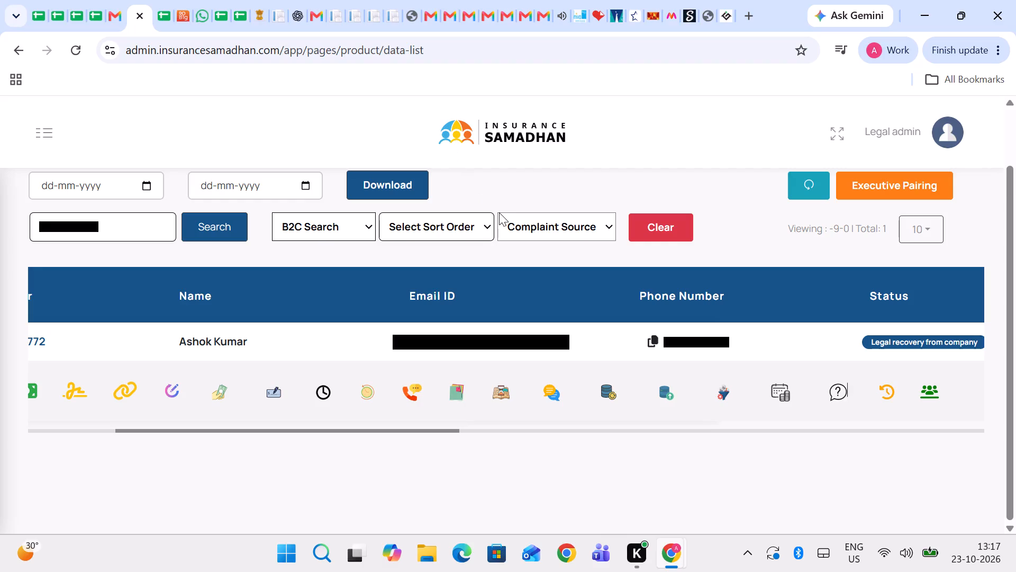
Copy the phone number from row 9 of the recovery sheet and search the admin complaint list for it.
left_click(162, 15)
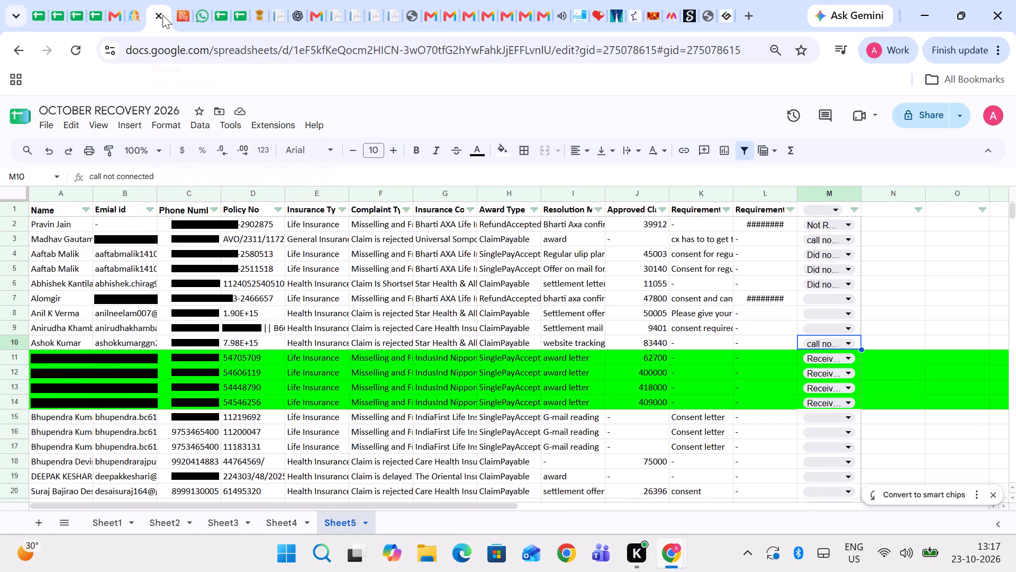
key("Right")
key("Up")
key("Left")
key("Left")
key("Left")
key("Left")
key("Left")
key("Left")
key("Left")
key("Left")
key("Left")
key("Left")
key("Left")
key("Left")
key("Left")
key("Right")
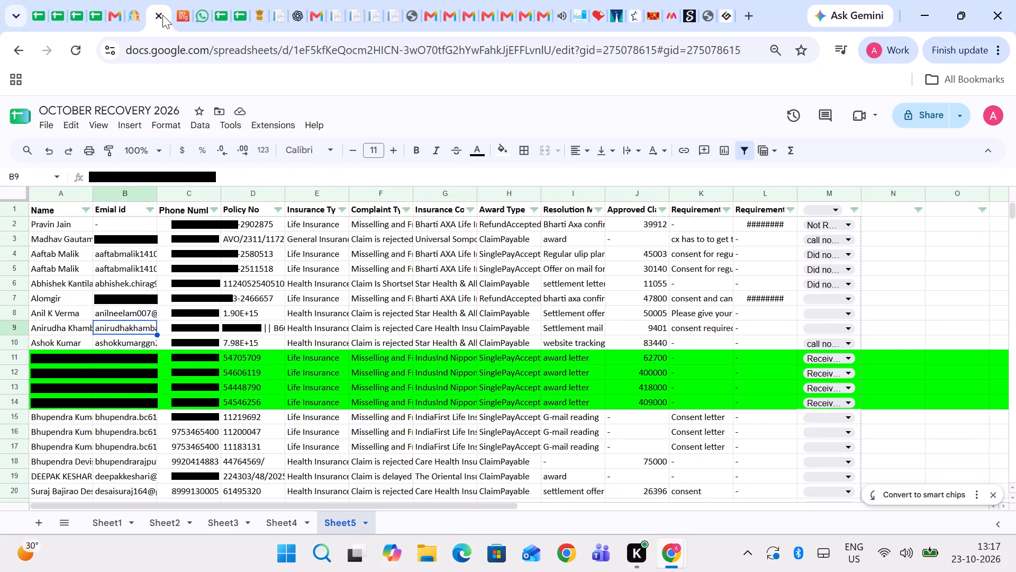
key("Right")
key("ctrl+c")
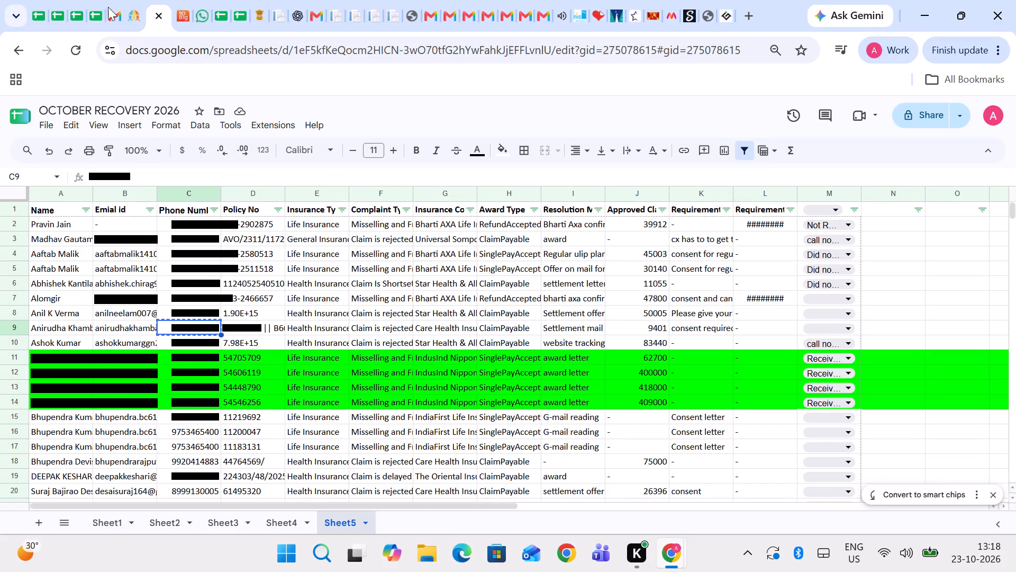
left_click(129, 0)
left_click_drag(119, 218, 8, 249)
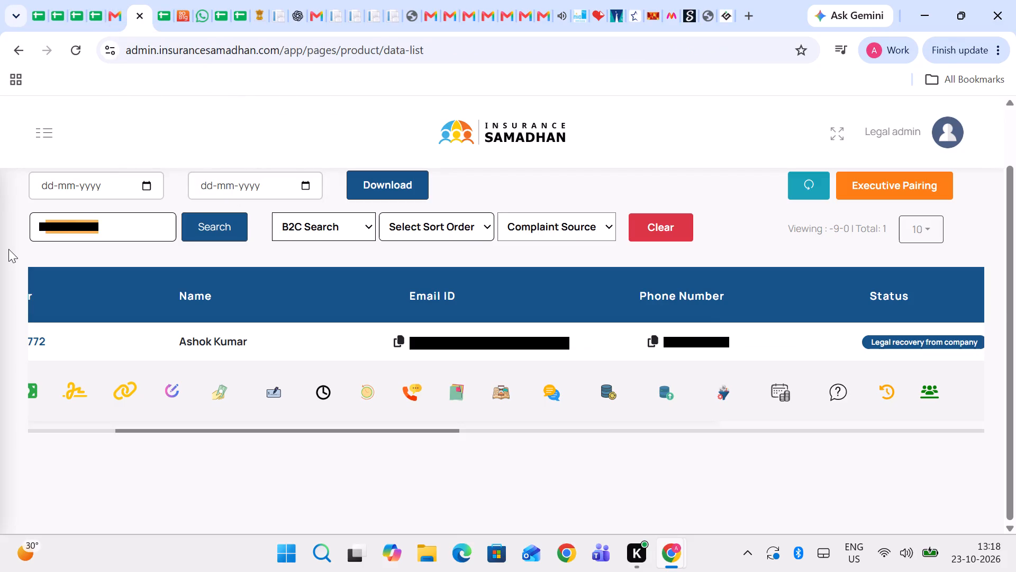
key("ctrl+v")
key("ctrl+Return")
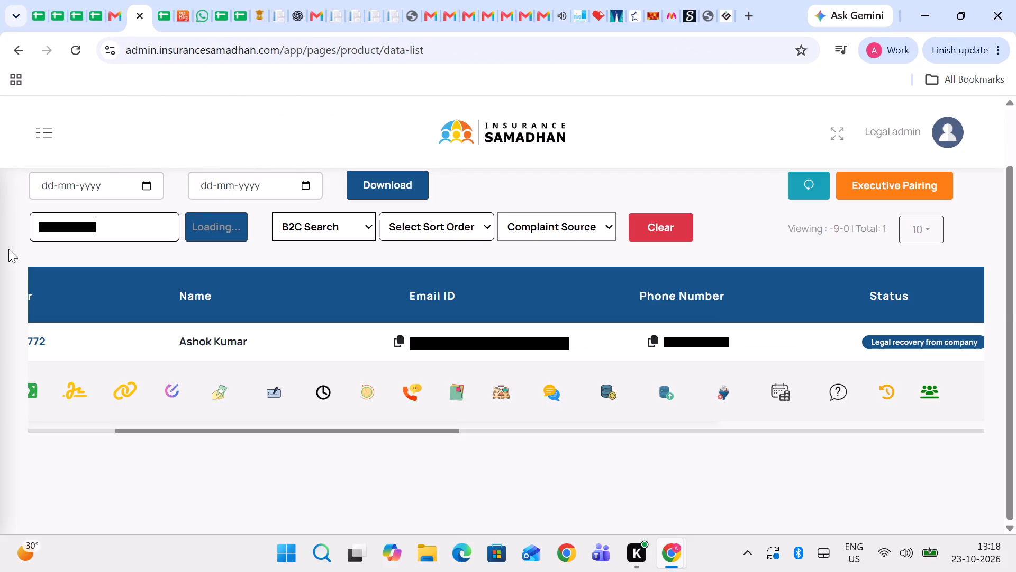
scroll(242, 252, "down", 1)
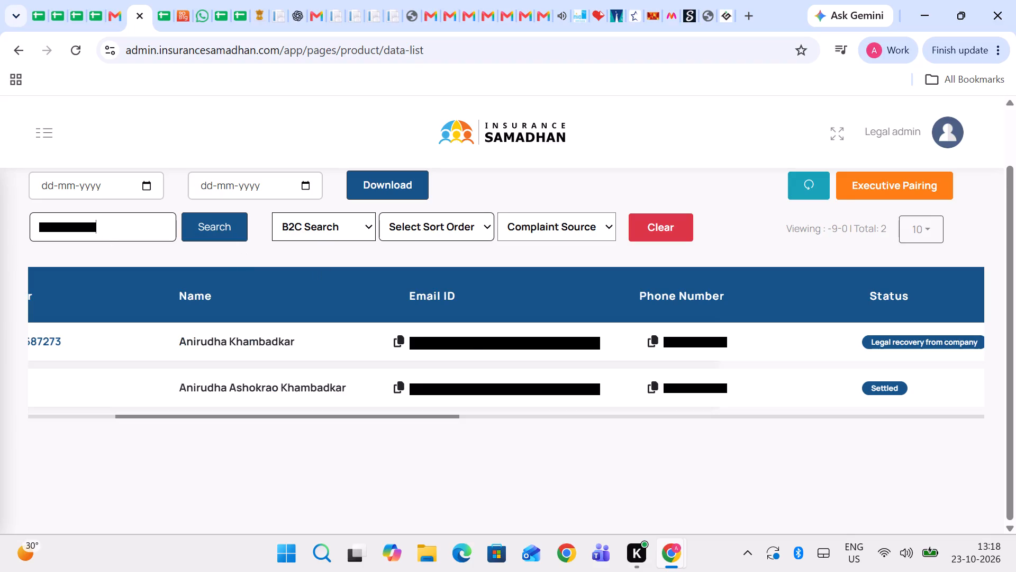
scroll(395, 310, "down", 1)
scroll(470, 346, "left", 4)
scroll(470, 346, "right", 4)
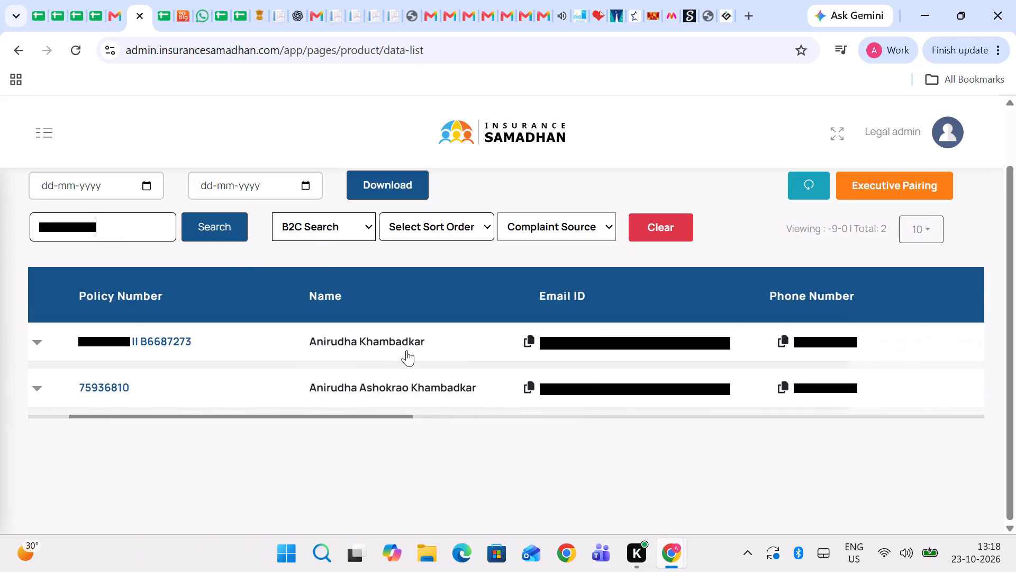
left_click(410, 348)
left_click(503, 382)
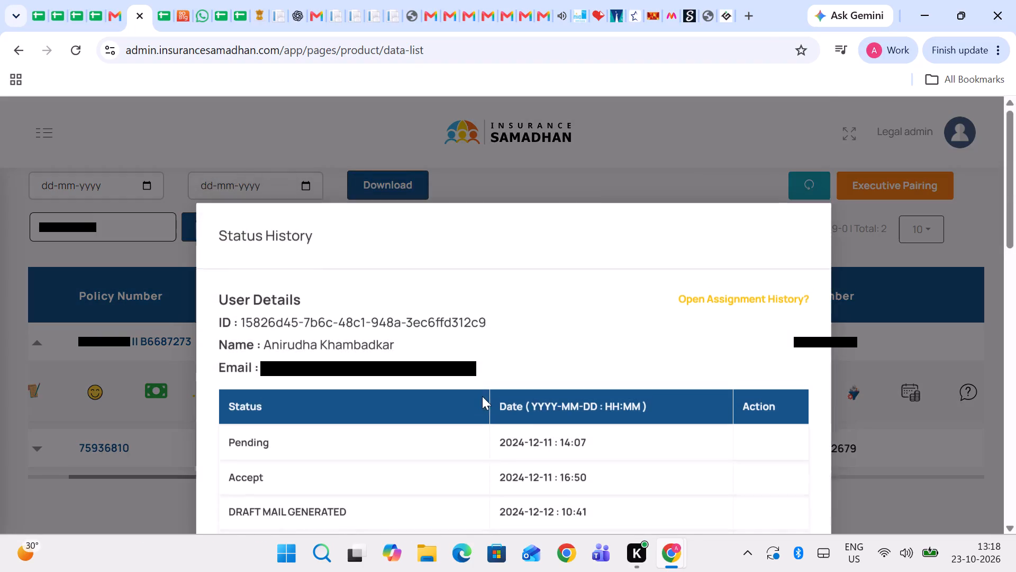
scroll(454, 513, "down", 6)
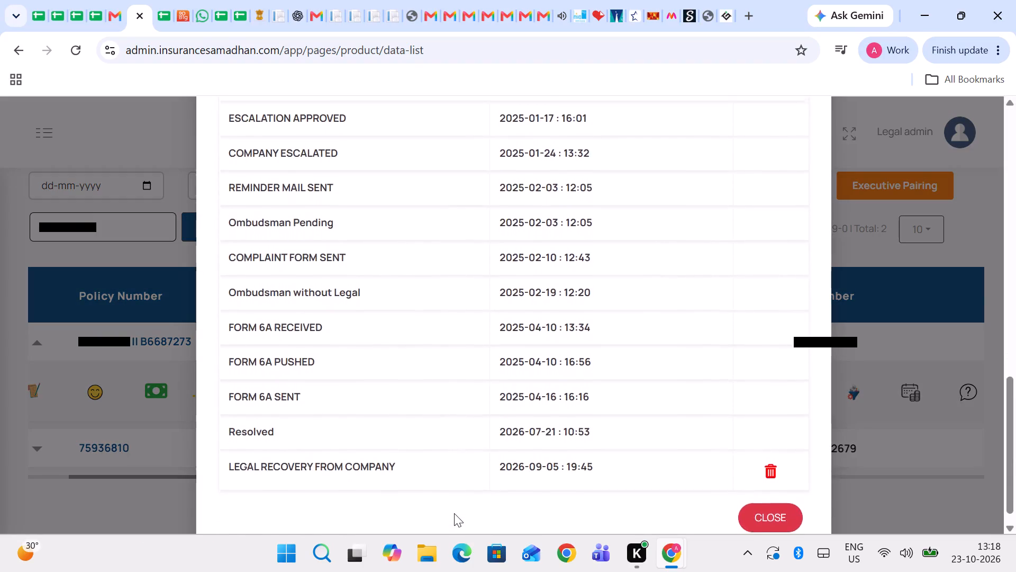
scroll(380, 467, "down", 1)
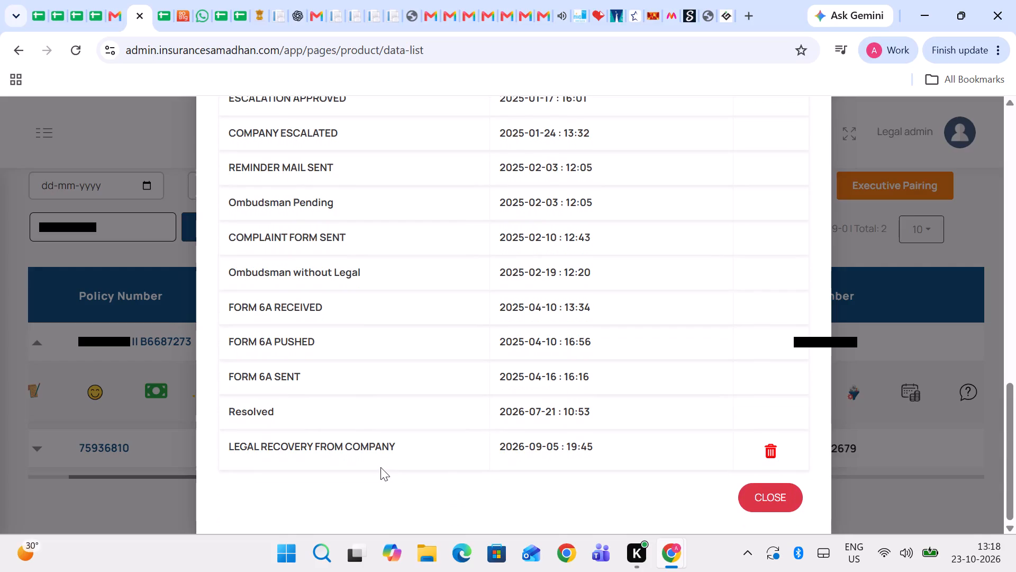
scroll(422, 405, "left", 1)
left_click(101, 333)
scroll(364, 363, "left", 1)
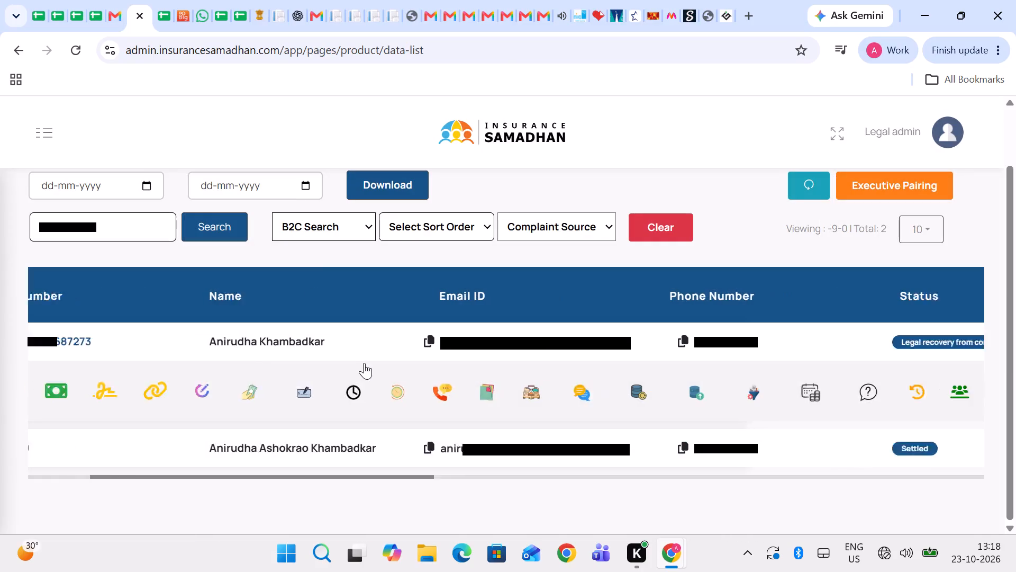
scroll(364, 363, "left", 1)
left_click(429, 391)
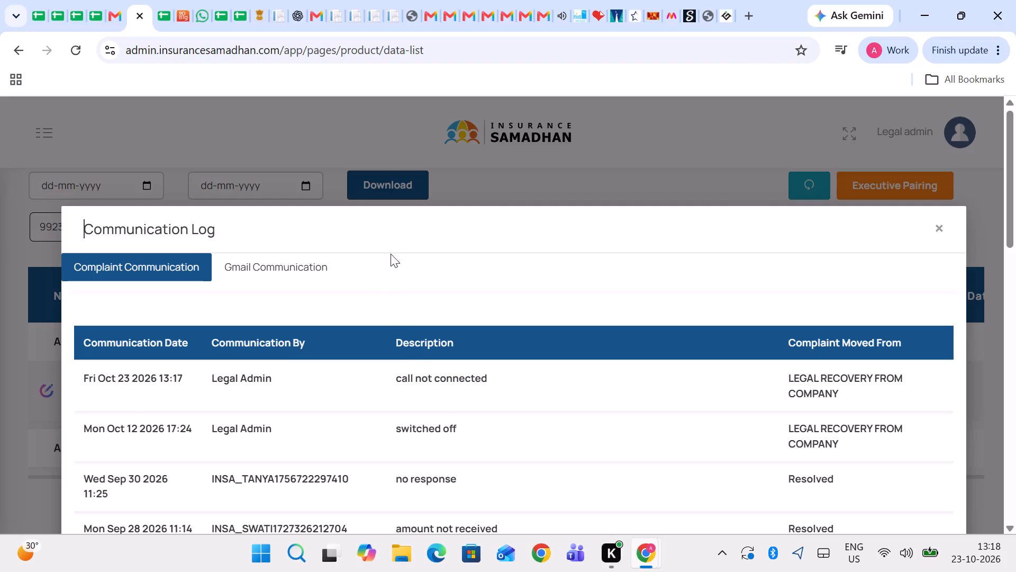
left_click(319, 177)
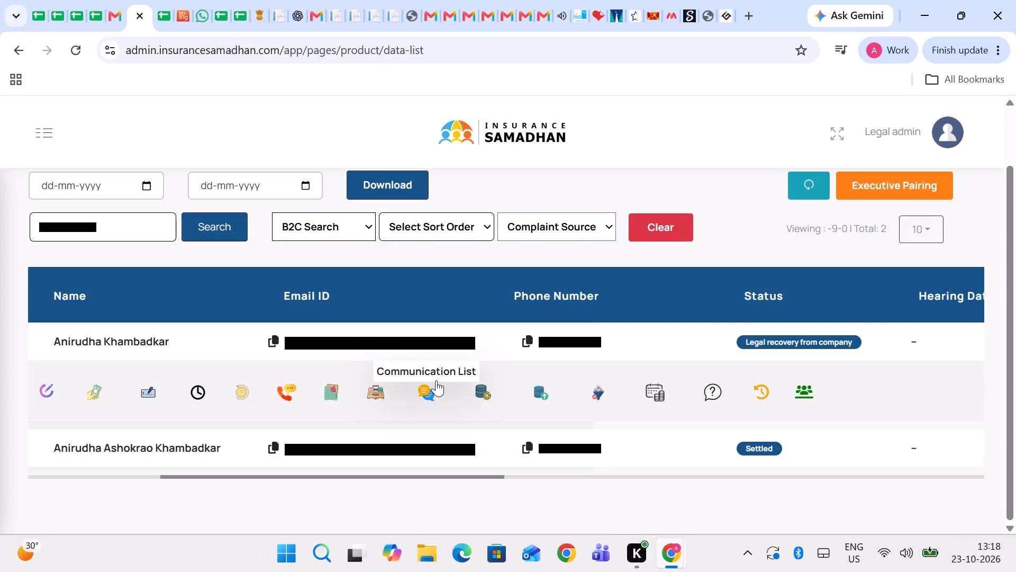
Check row 9's policy number in the recovery sheet, then review the communication log of the matching complaint in the admin list.
left_click(166, 12)
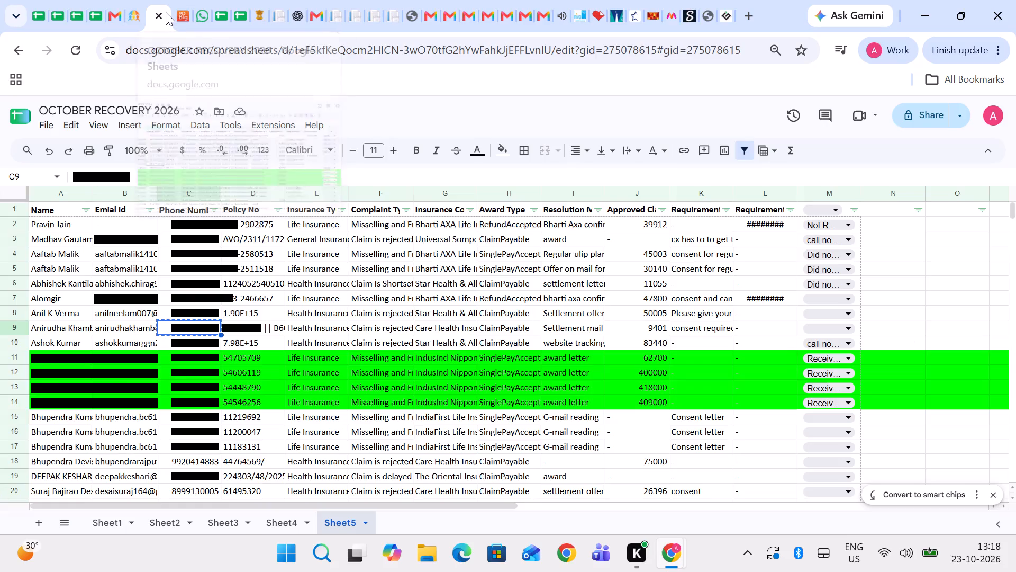
key("Right")
key("Right")
key("Left")
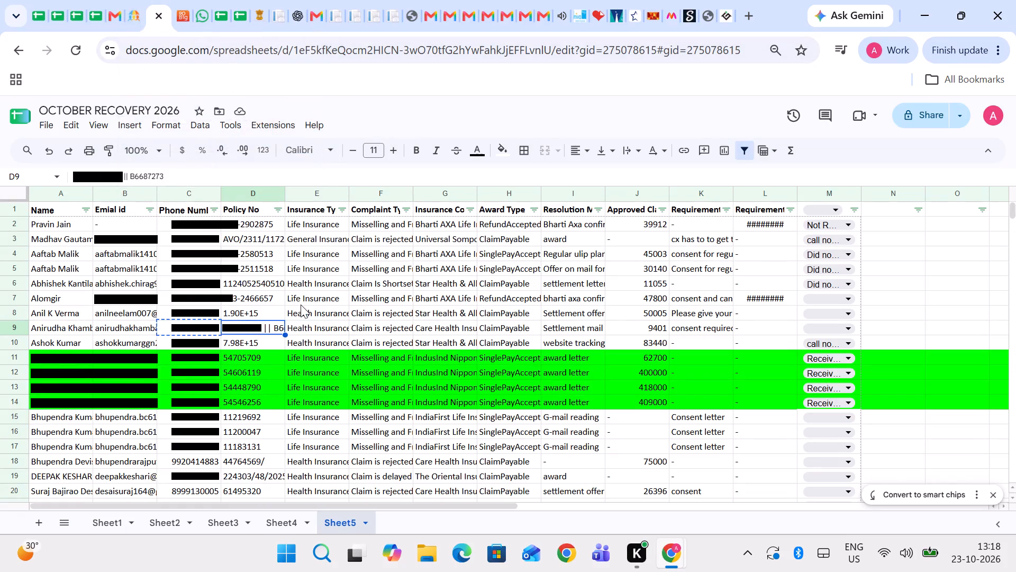
left_click(139, 0)
scroll(378, 354, "right", 1)
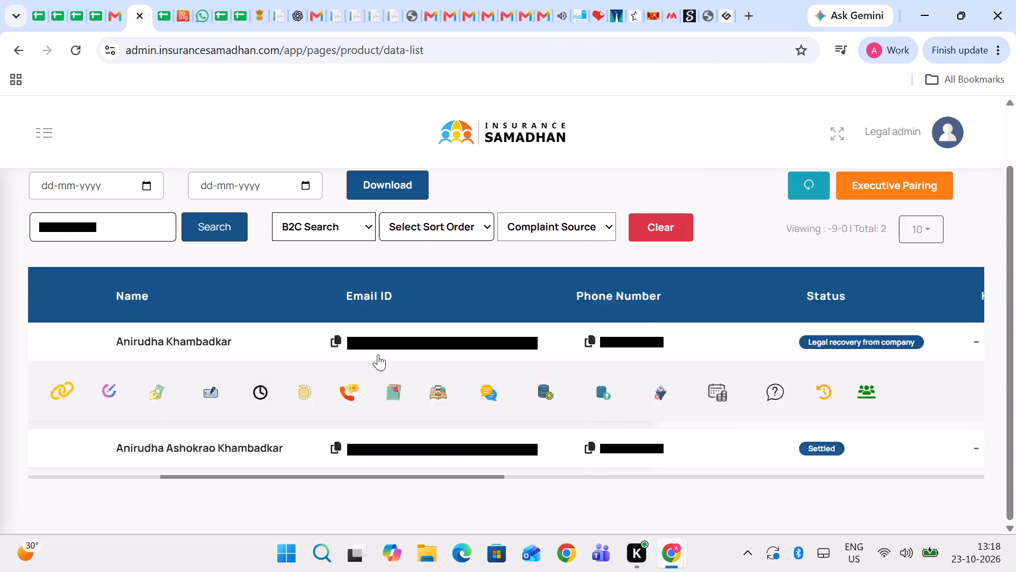
scroll(378, 354, "right", 1)
left_click(645, 398)
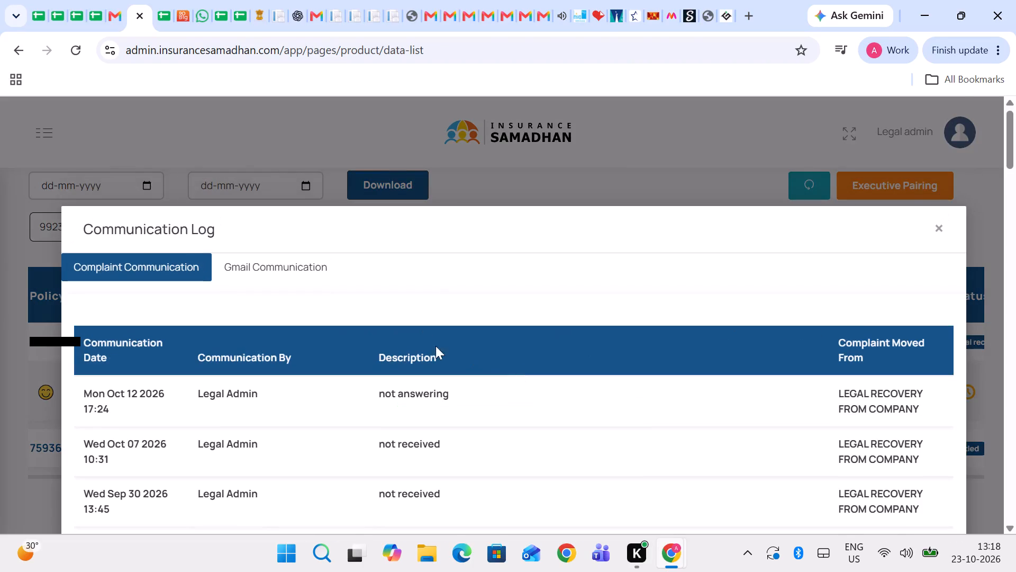
scroll(423, 393, "down", 2)
left_click(68, 385)
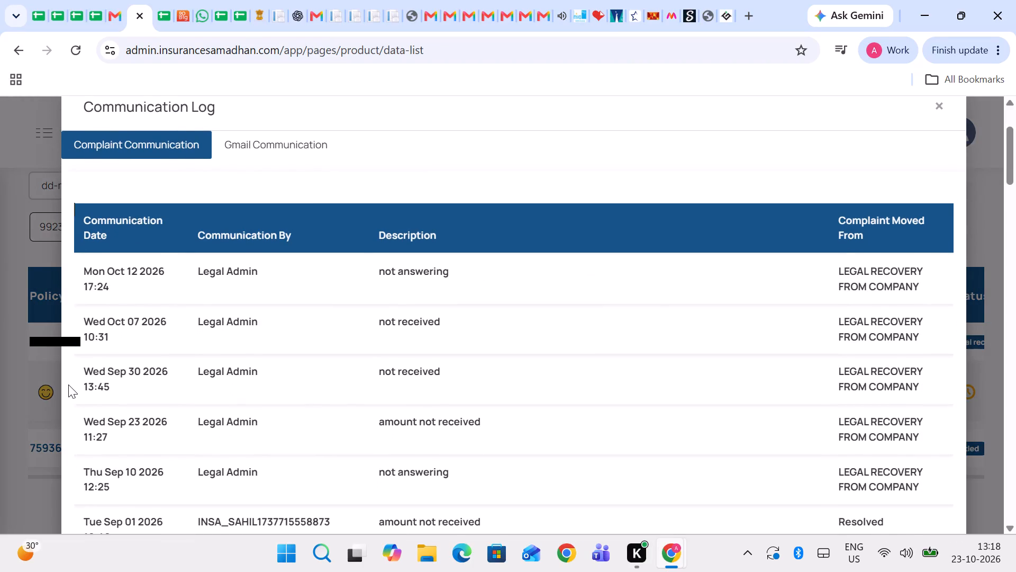
left_click(0, 285)
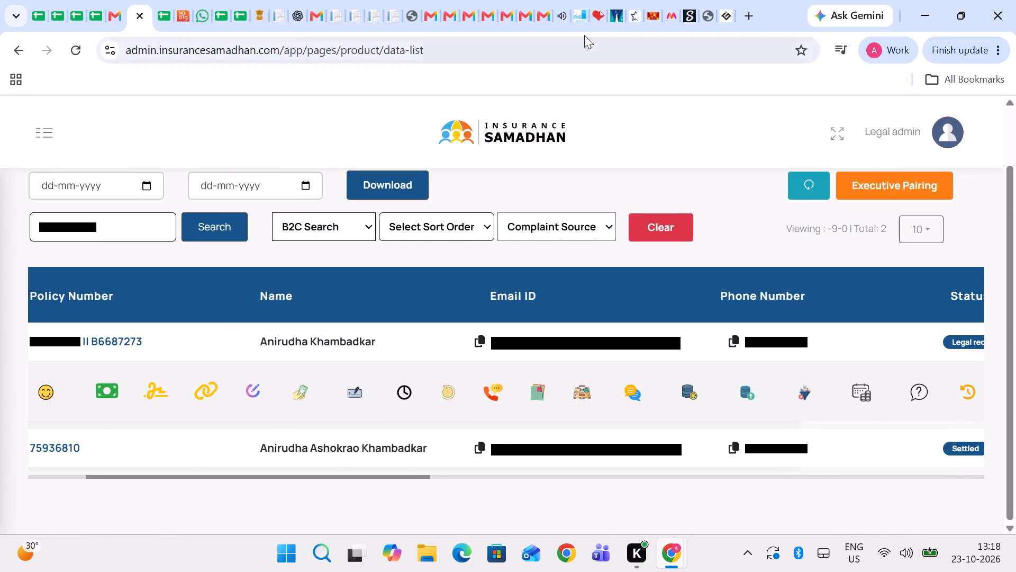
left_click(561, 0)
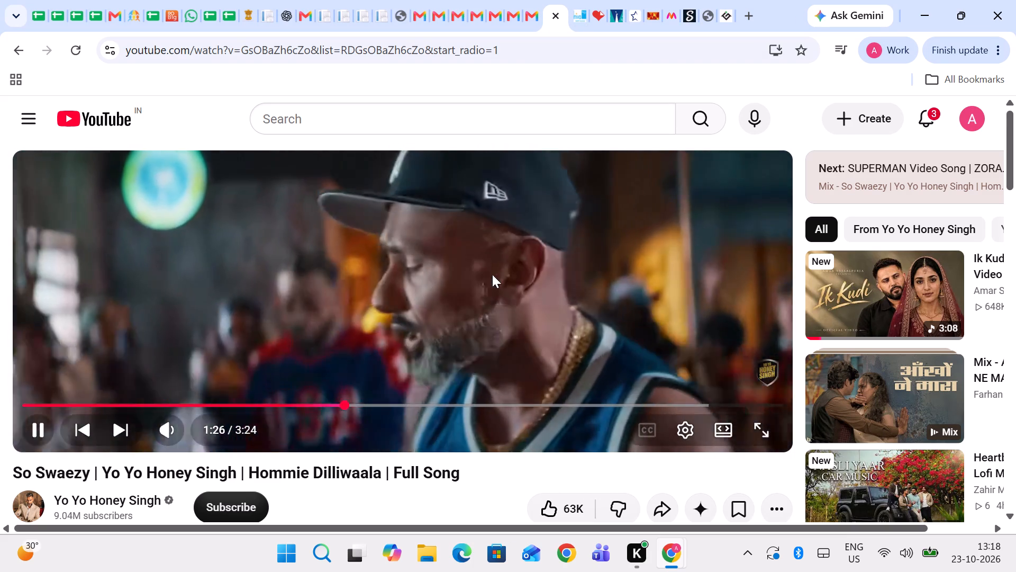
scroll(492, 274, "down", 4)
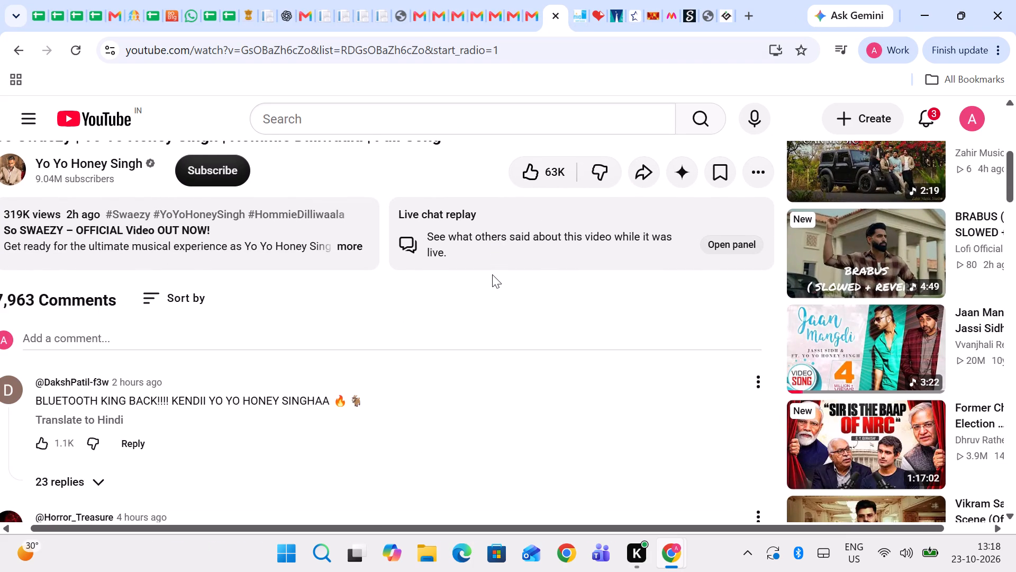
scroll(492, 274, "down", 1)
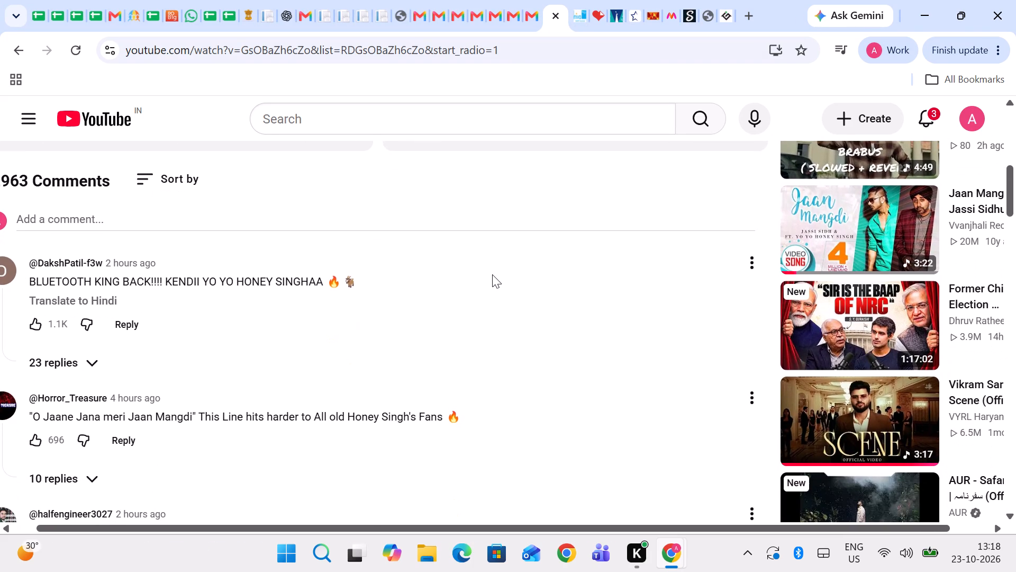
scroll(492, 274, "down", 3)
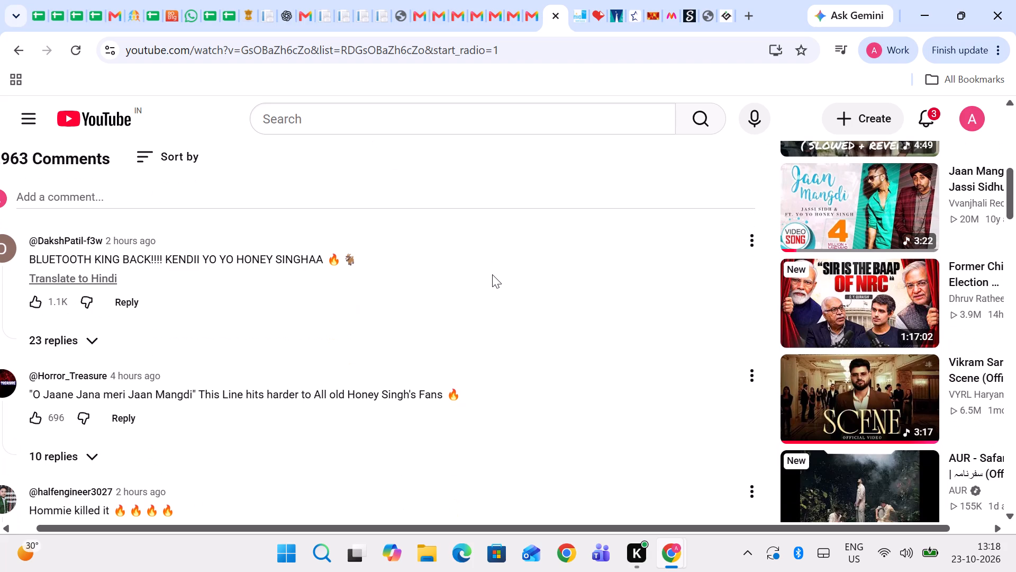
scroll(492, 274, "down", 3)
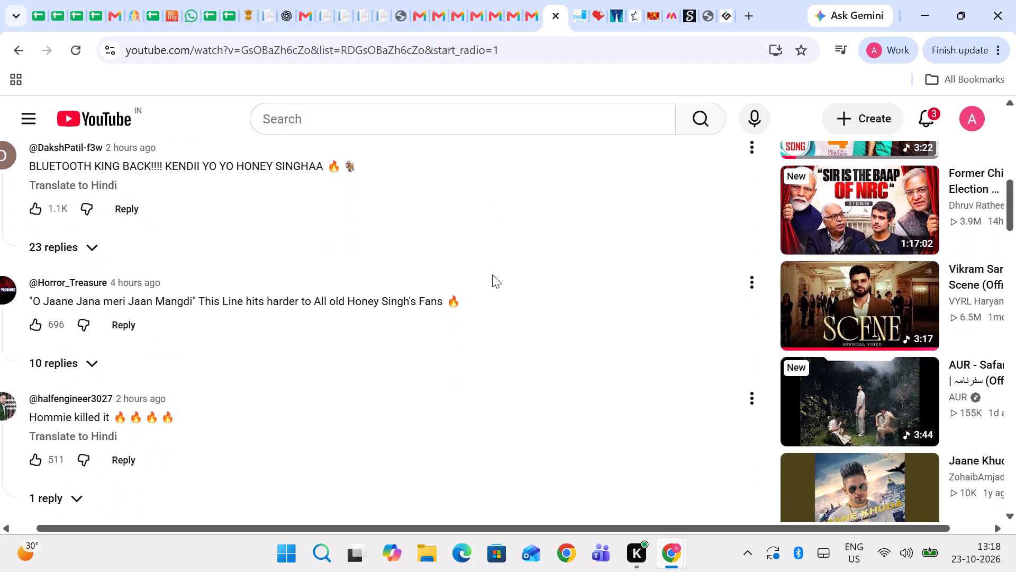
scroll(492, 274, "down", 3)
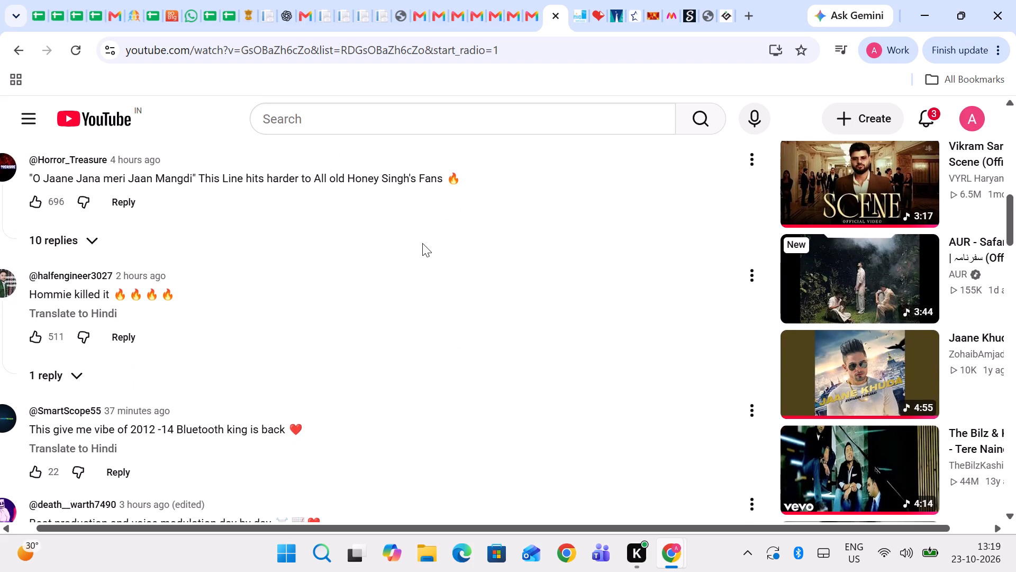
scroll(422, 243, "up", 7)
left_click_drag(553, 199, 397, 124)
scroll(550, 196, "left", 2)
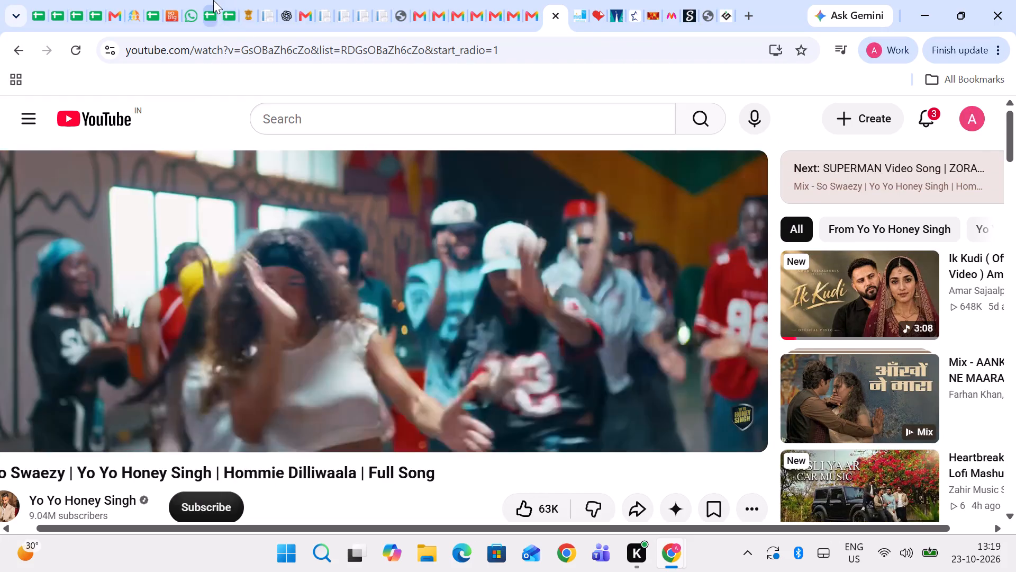
Switch to the "anas sheet" spreadsheet and open its "invoice raised" sheet.
double_click(213, 0)
left_click(253, 274)
scroll(254, 272, "up", 5)
left_click(113, 516)
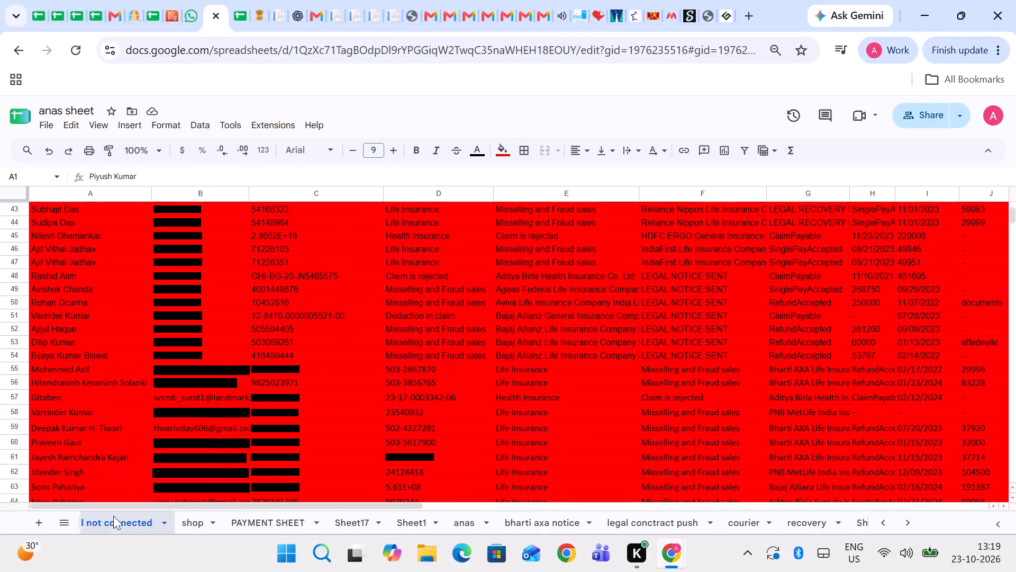
scroll(228, 517, "right", 1)
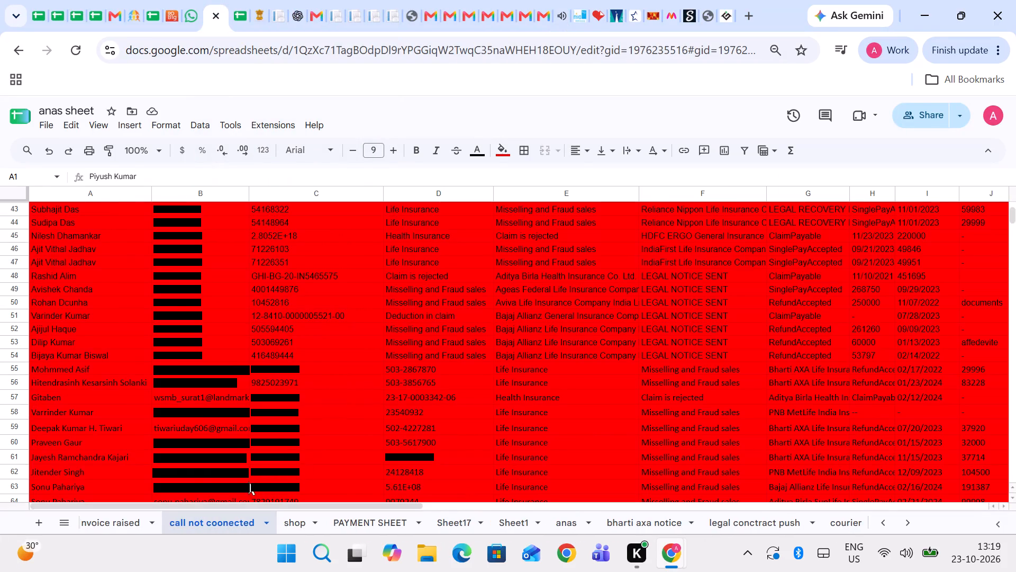
scroll(174, 518, "right", 1)
left_click(133, 519)
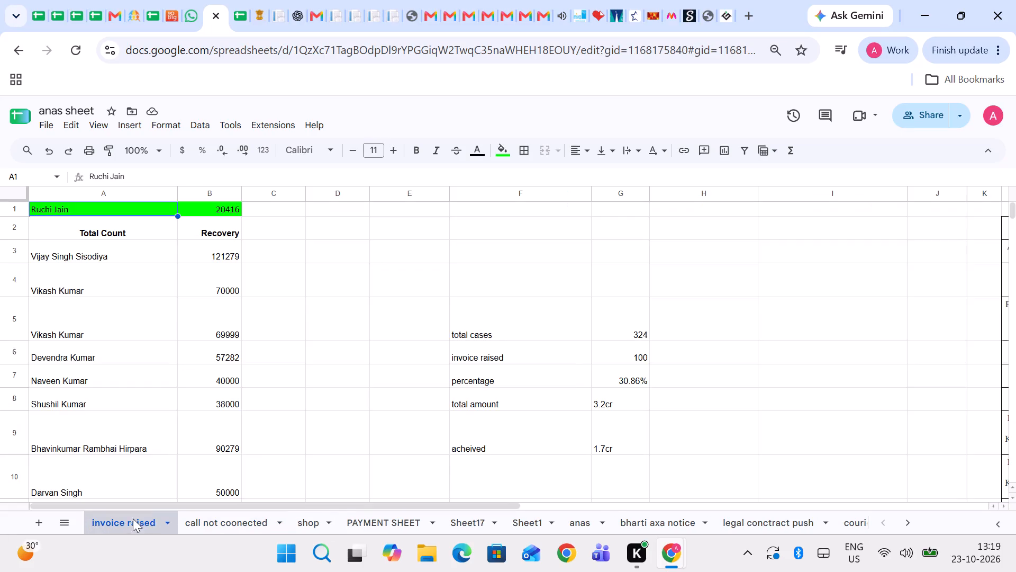
Remove the green fill from the last highlighted entries of the "invoice raised" sheet, cells A1727:B1735.
scroll(252, 454, "down", 6)
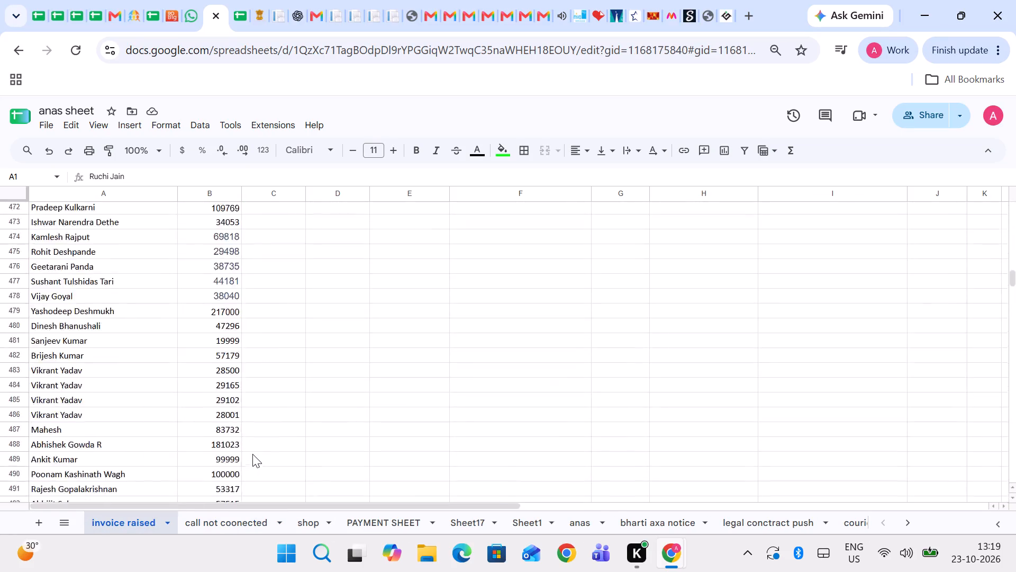
scroll(252, 454, "down", 8)
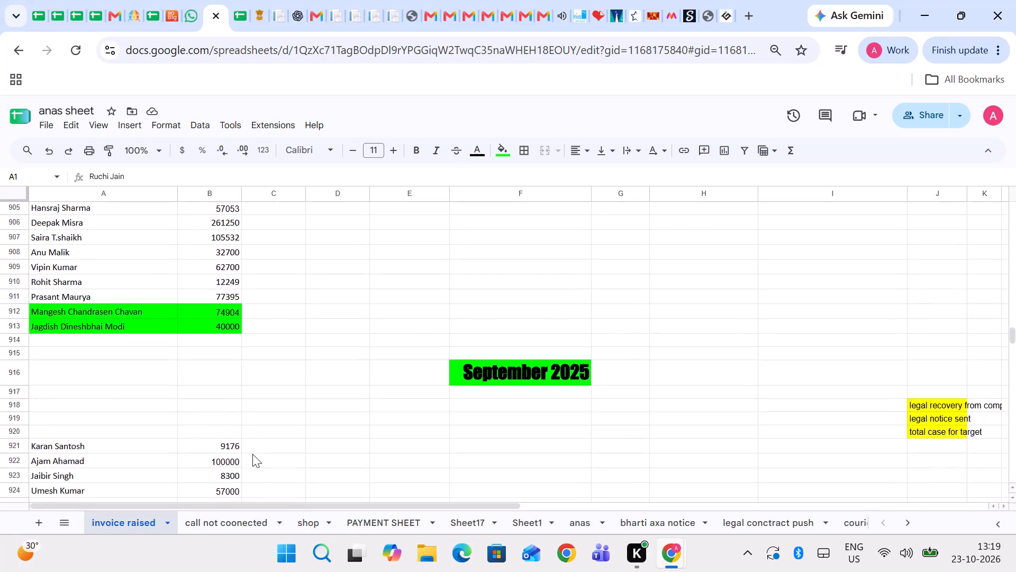
scroll(252, 454, "down", 8)
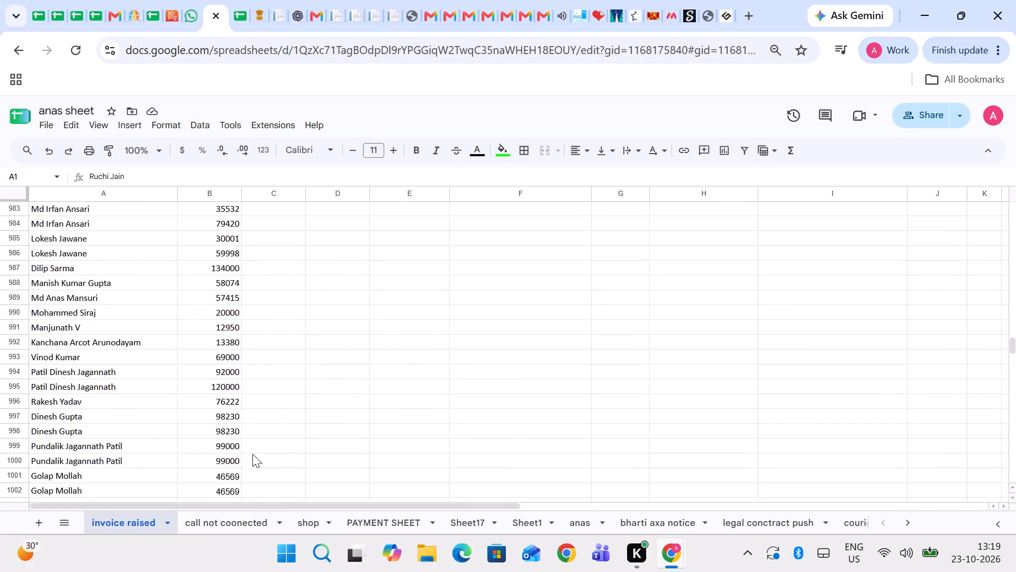
scroll(252, 454, "down", 7)
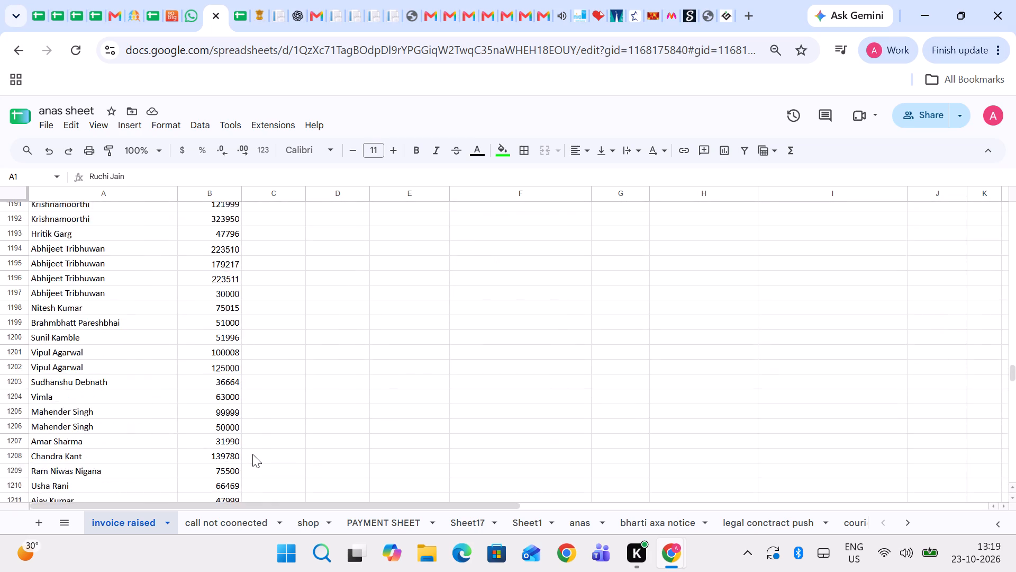
scroll(252, 454, "down", 7)
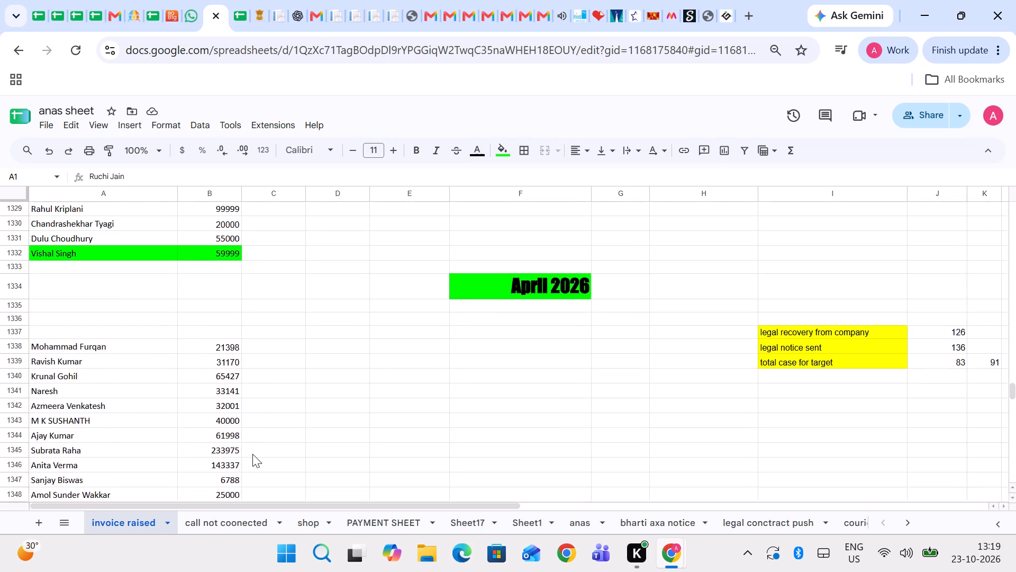
scroll(252, 454, "down", 7)
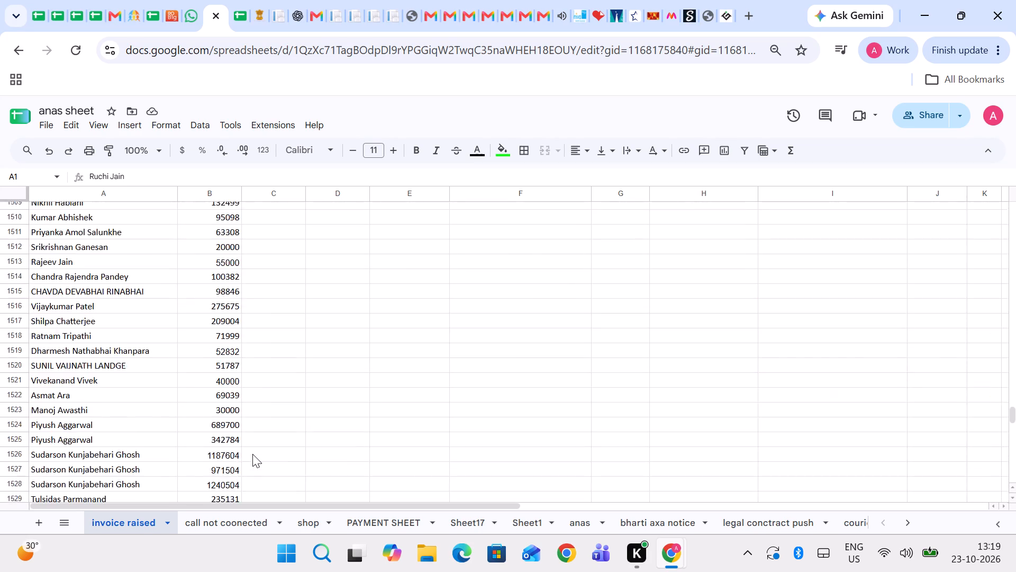
scroll(252, 454, "down", 7)
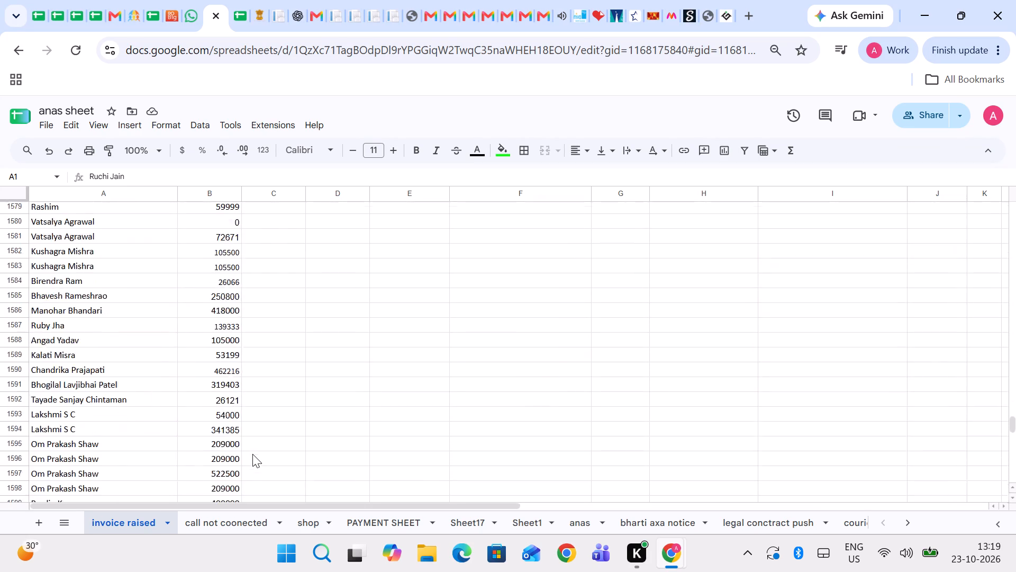
scroll(252, 454, "down", 3)
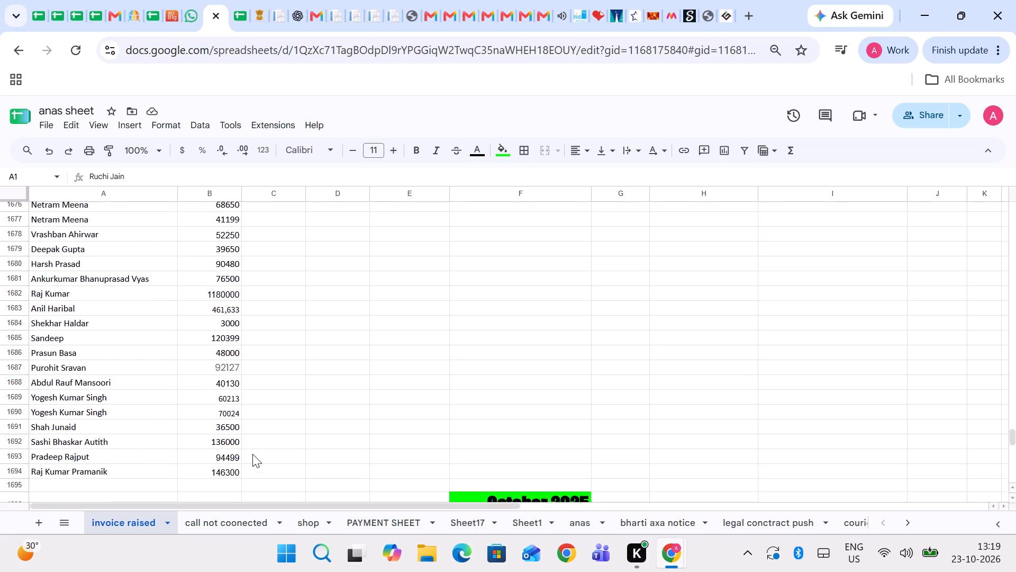
scroll(252, 454, "down", 2)
scroll(252, 454, "up", 2)
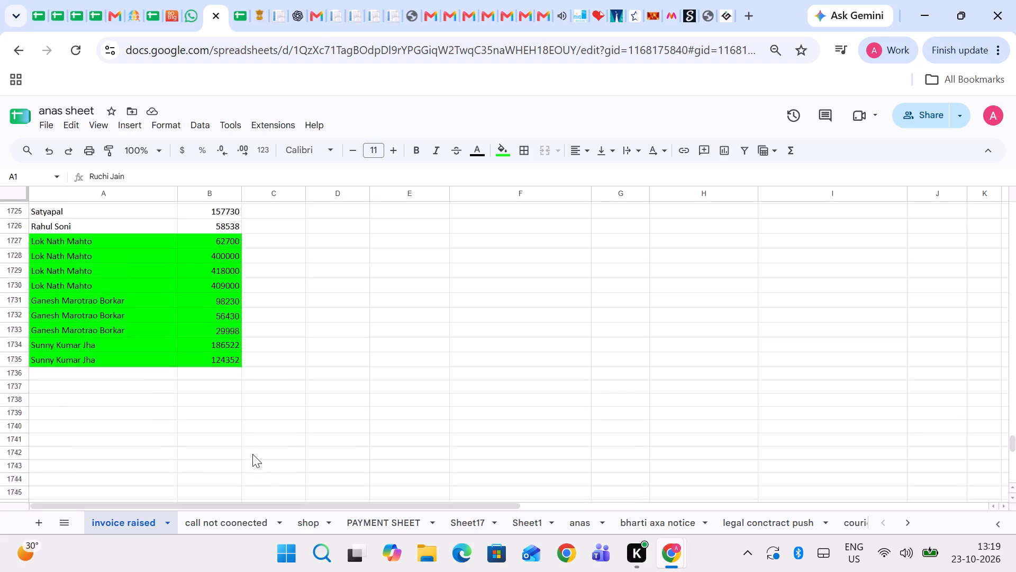
scroll(252, 454, "up", 2)
scroll(252, 454, "down", 2)
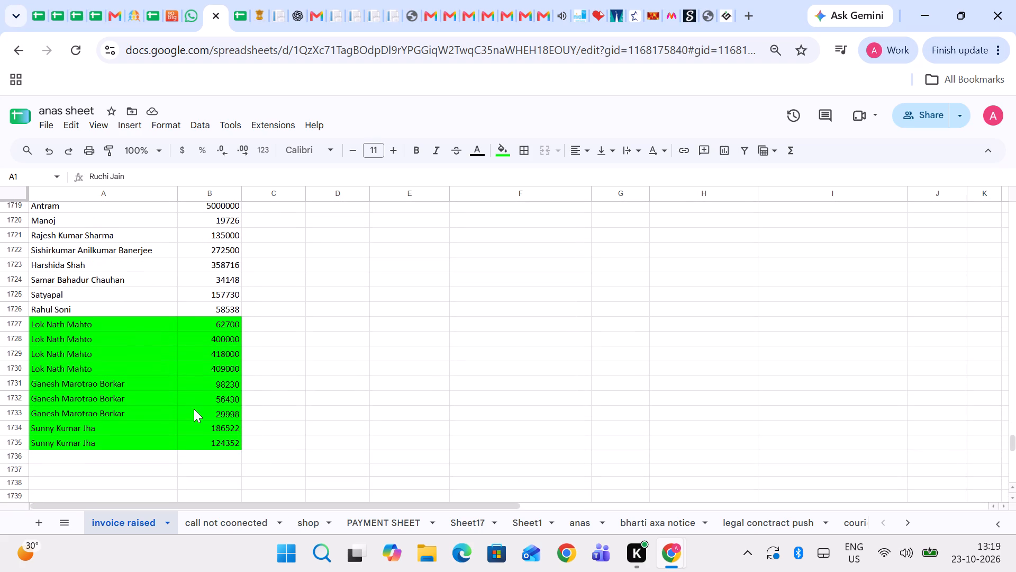
left_click(119, 327)
key("shift+Right")
key("shift+Down")
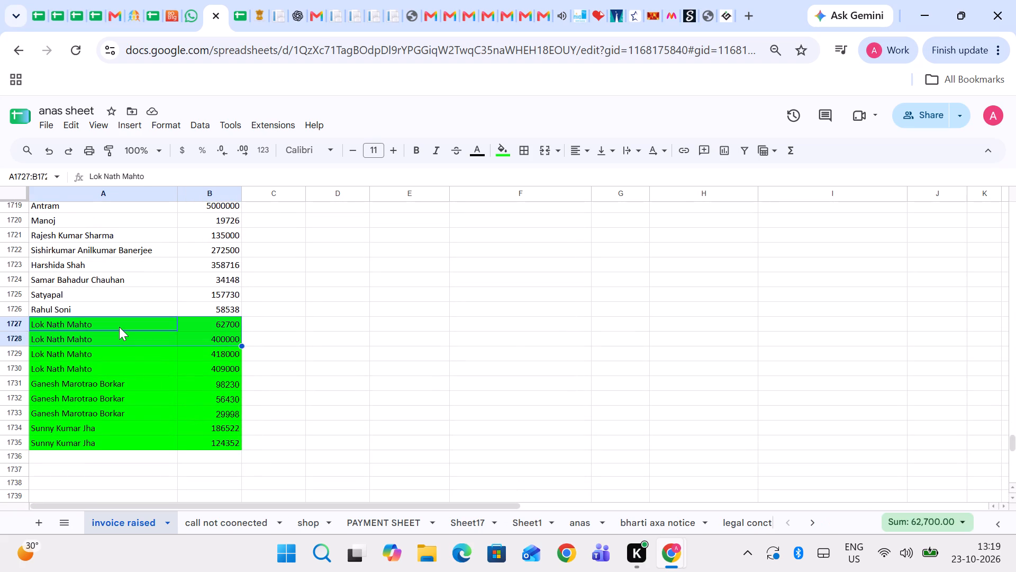
key("shift+Down")
key("shift+Down")
key("shift+Down")
key("shift+Down")
key("shift+Down")
key("shift+Down")
key("shift+Down")
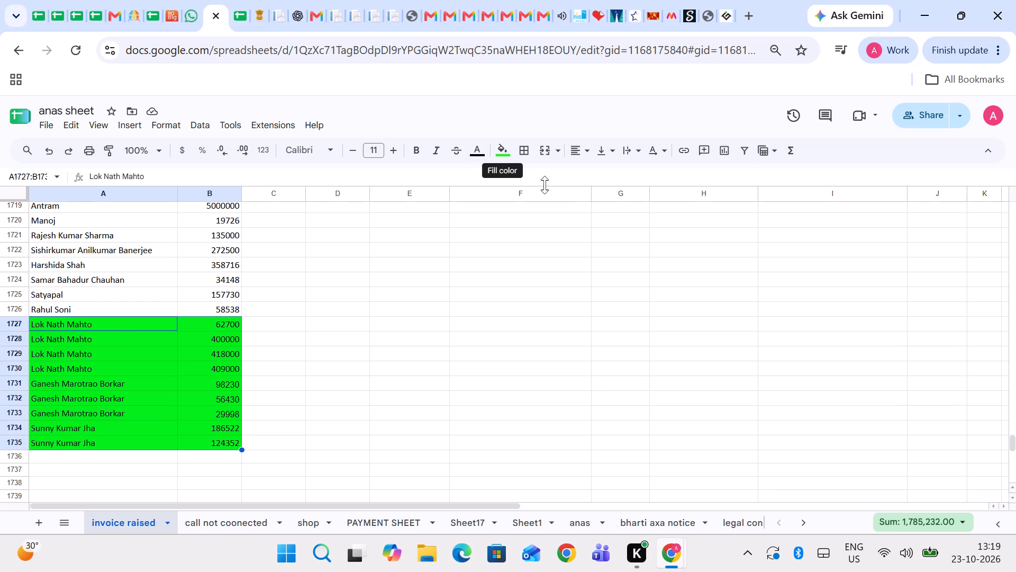
left_click(508, 147)
left_click(633, 192)
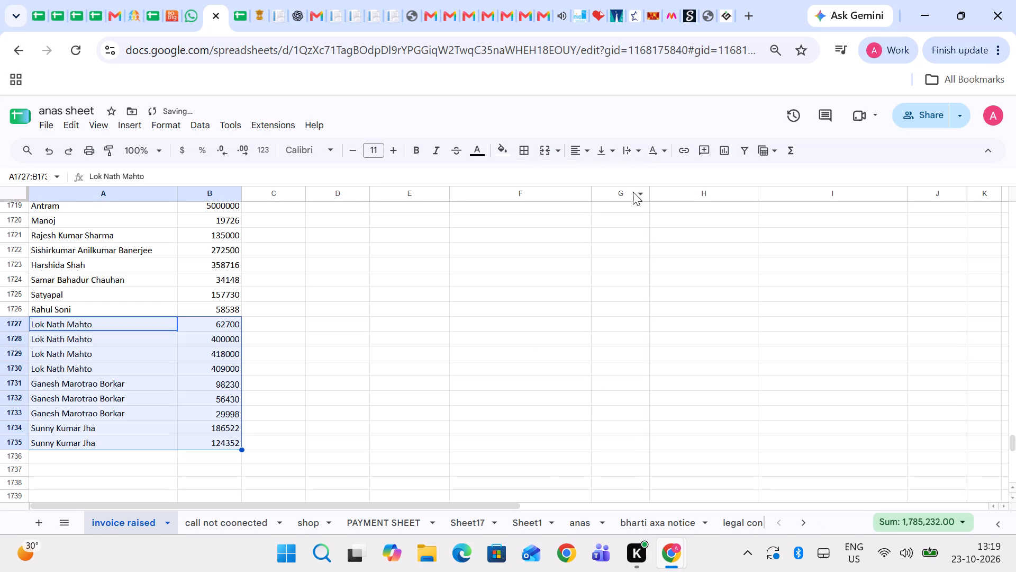
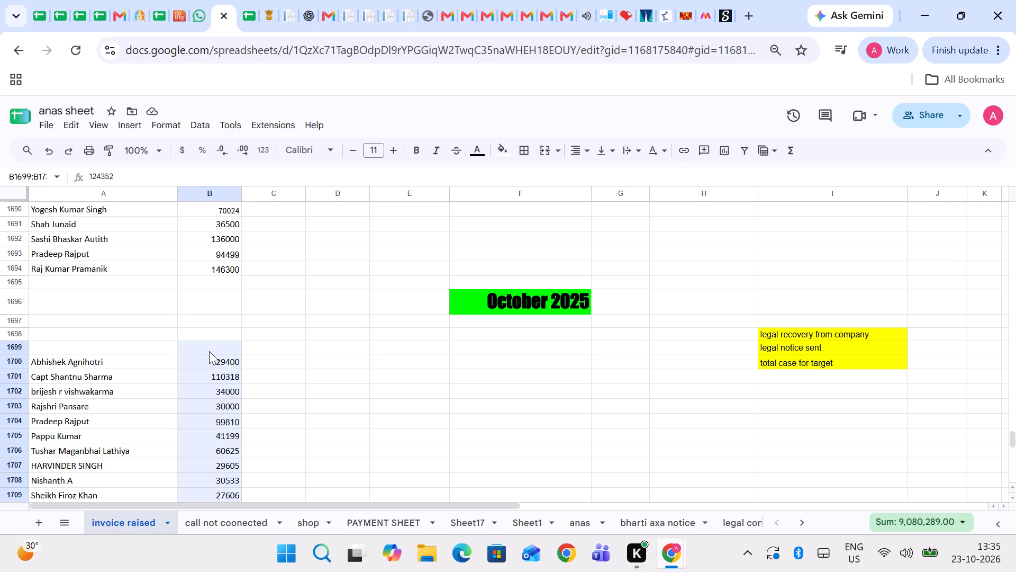
Check the sum of the October 2025 invoice amounts in cells B1700:B1735 and look through the entries to the end of the list.
left_click_drag(209, 351, 207, 360)
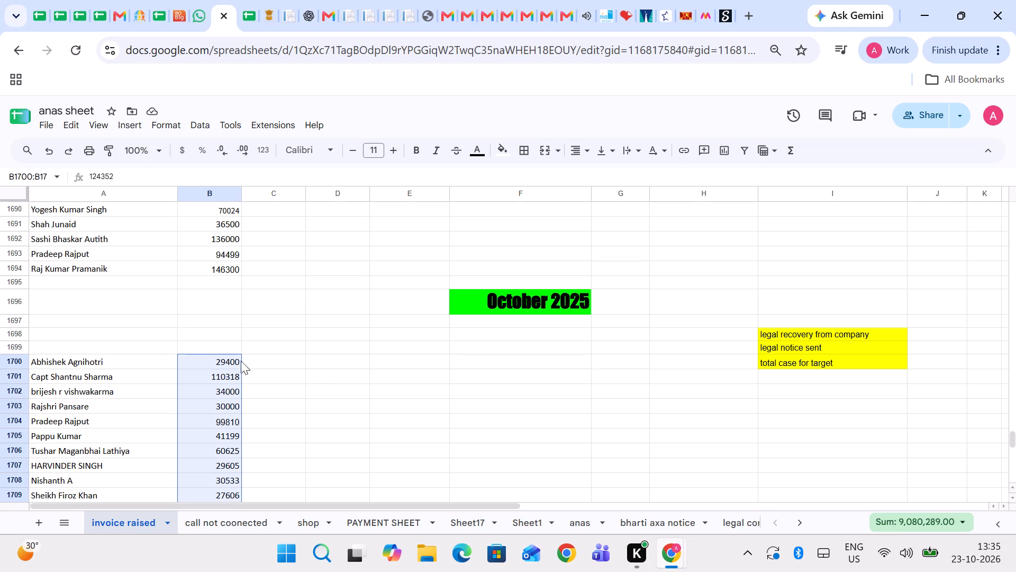
left_click(462, 407)
scroll(647, 403, "left", 1)
scroll(647, 403, "right", 5)
scroll(647, 403, "down", 4)
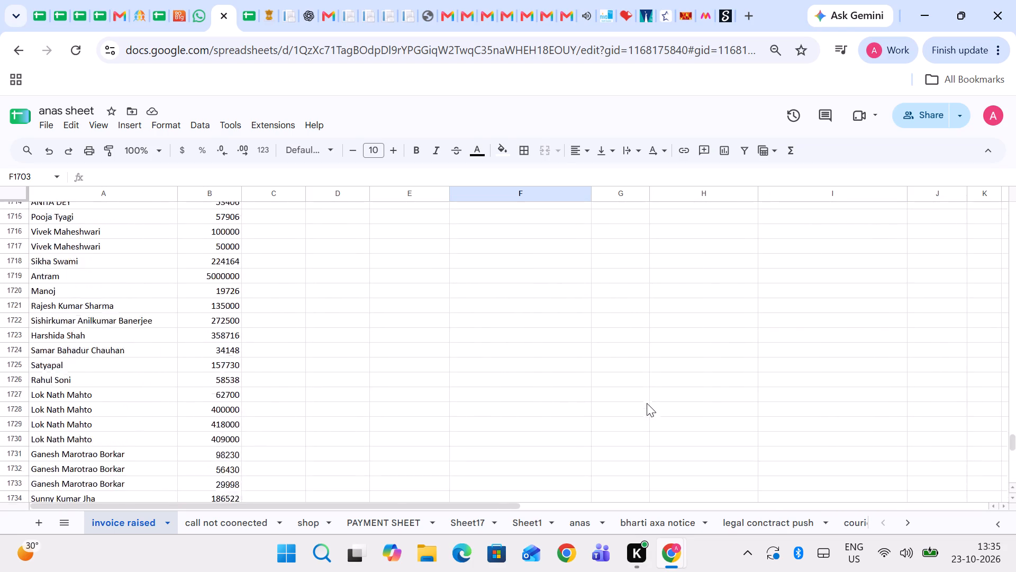
scroll(647, 403, "down", 2)
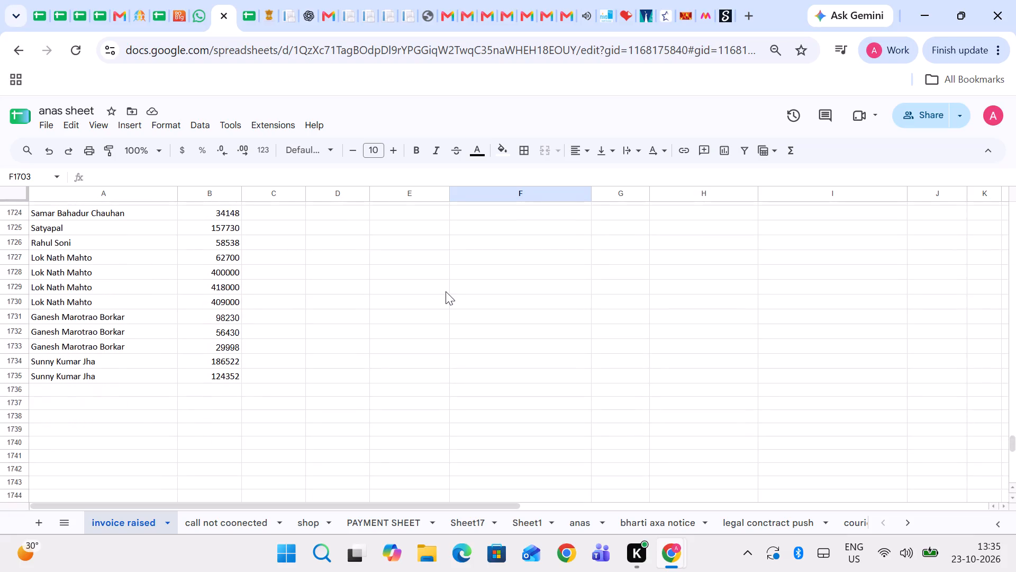
Switch back to the Insurance Samadhan admin site's complaint list.
left_click(131, 0)
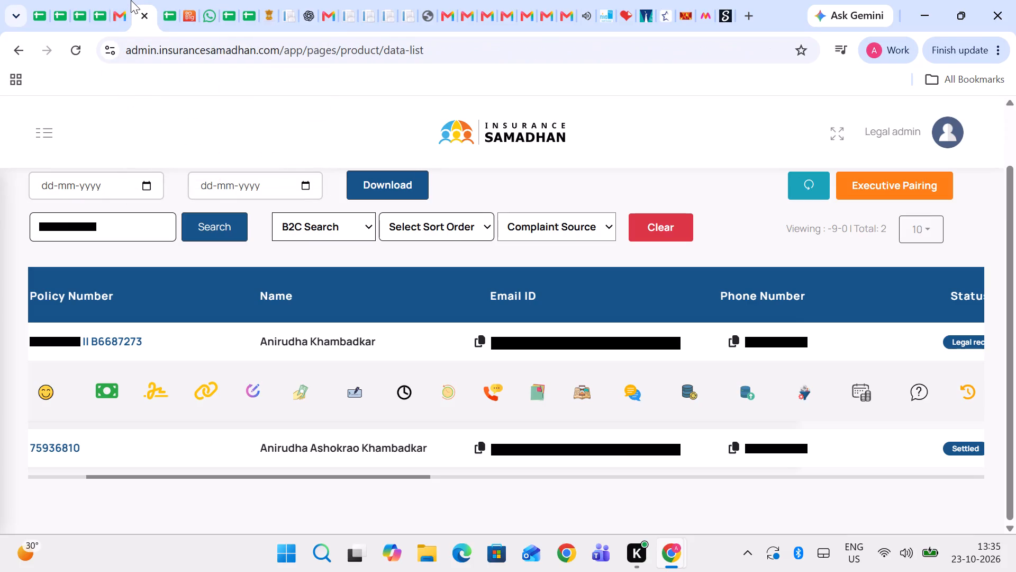